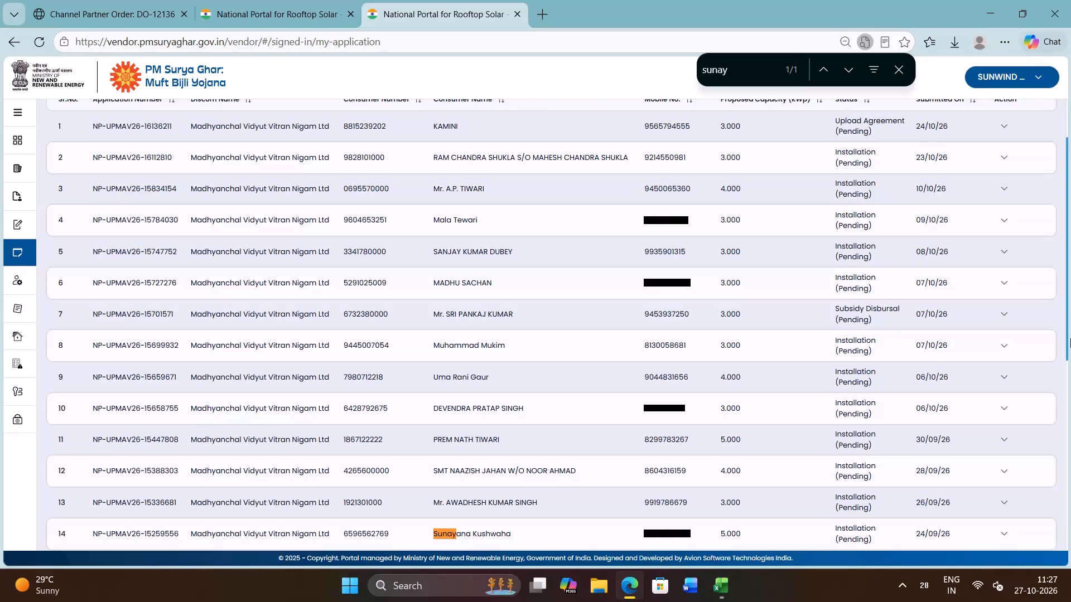
Switch to the LEADS workbook in Excel to view the August 2026 lead entries.
left_click(727, 588)
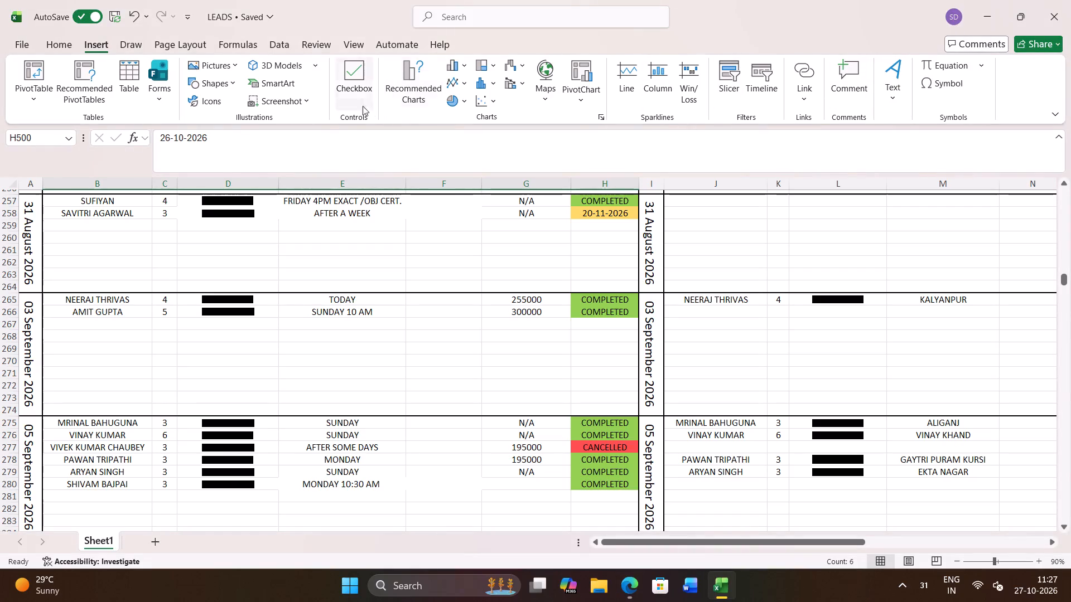
scroll(842, 264, "up", 5)
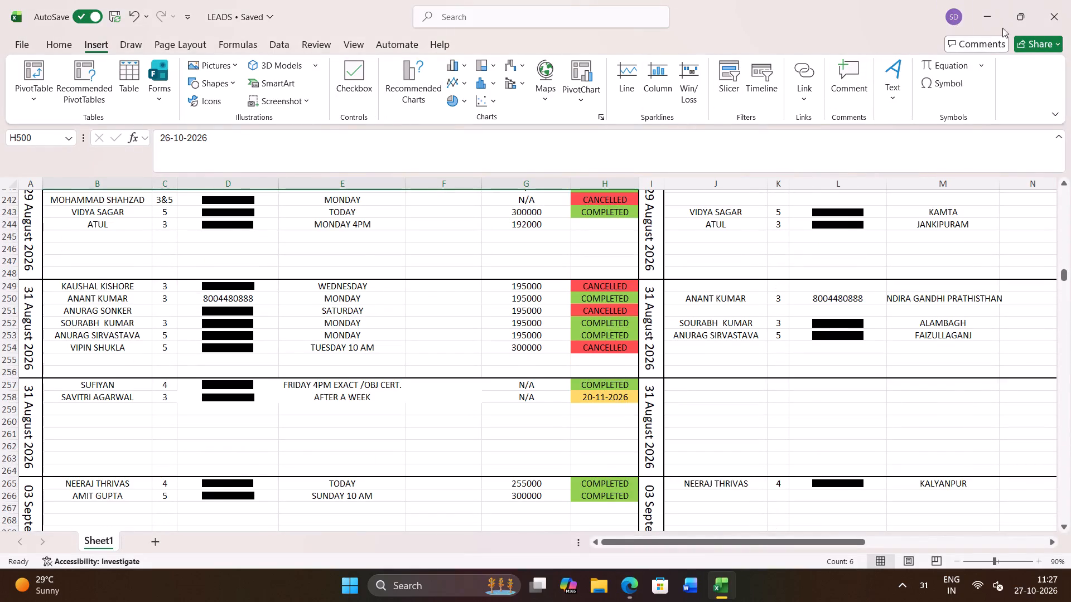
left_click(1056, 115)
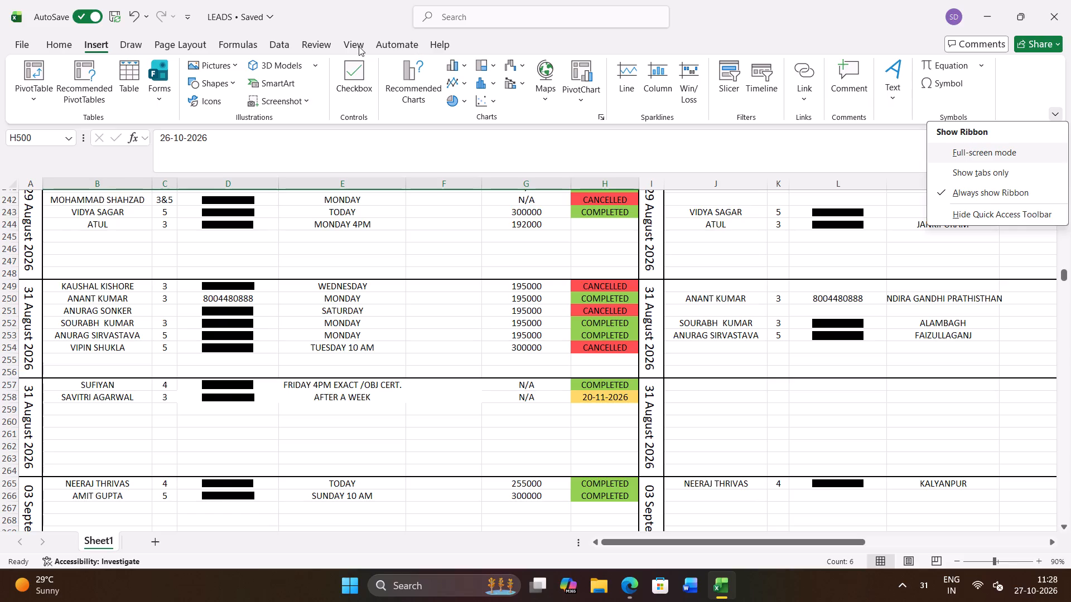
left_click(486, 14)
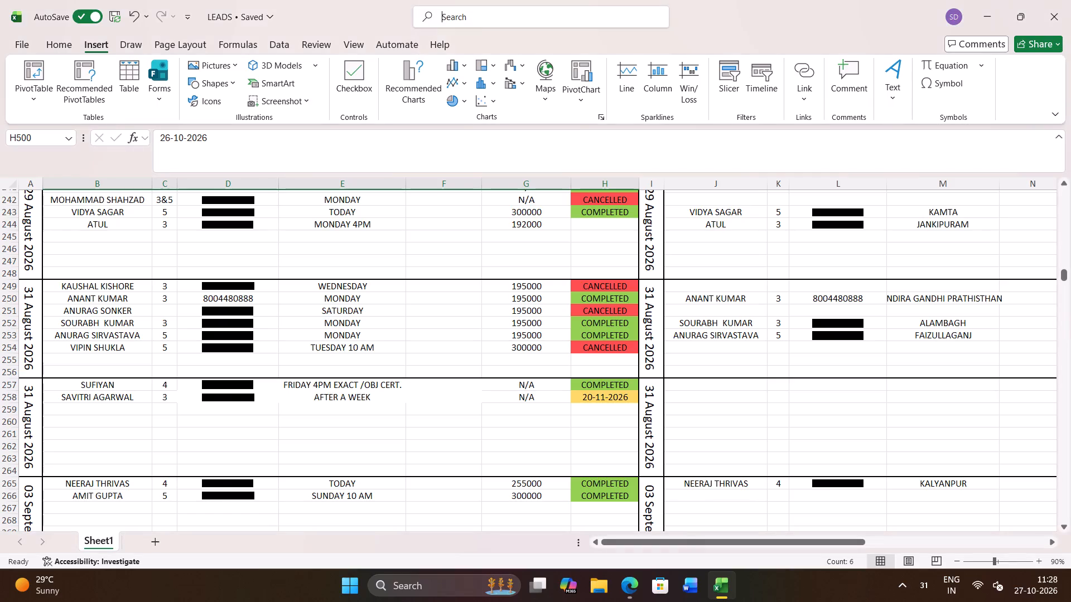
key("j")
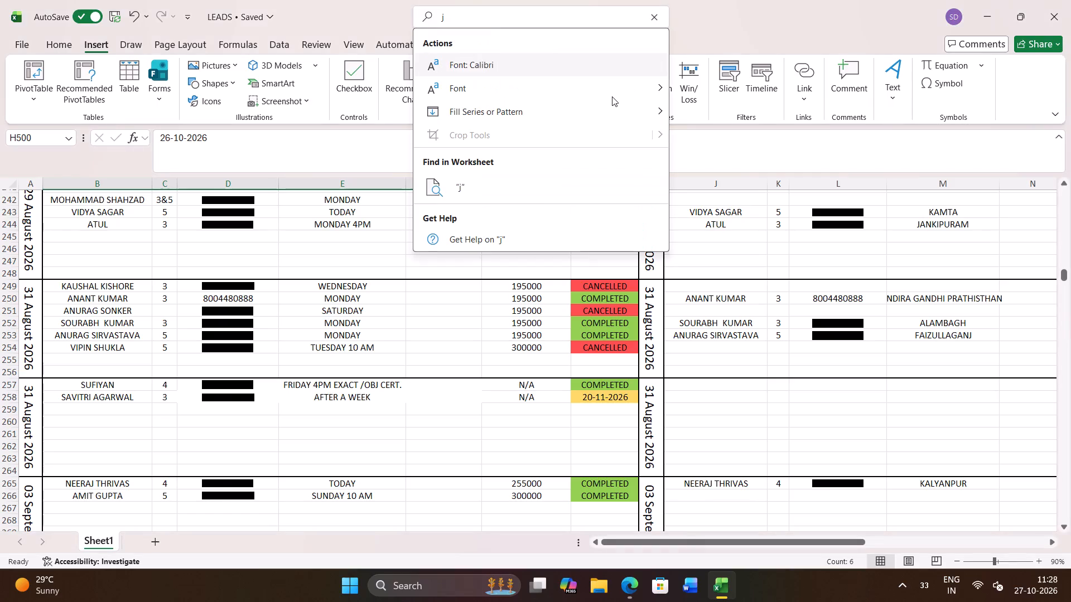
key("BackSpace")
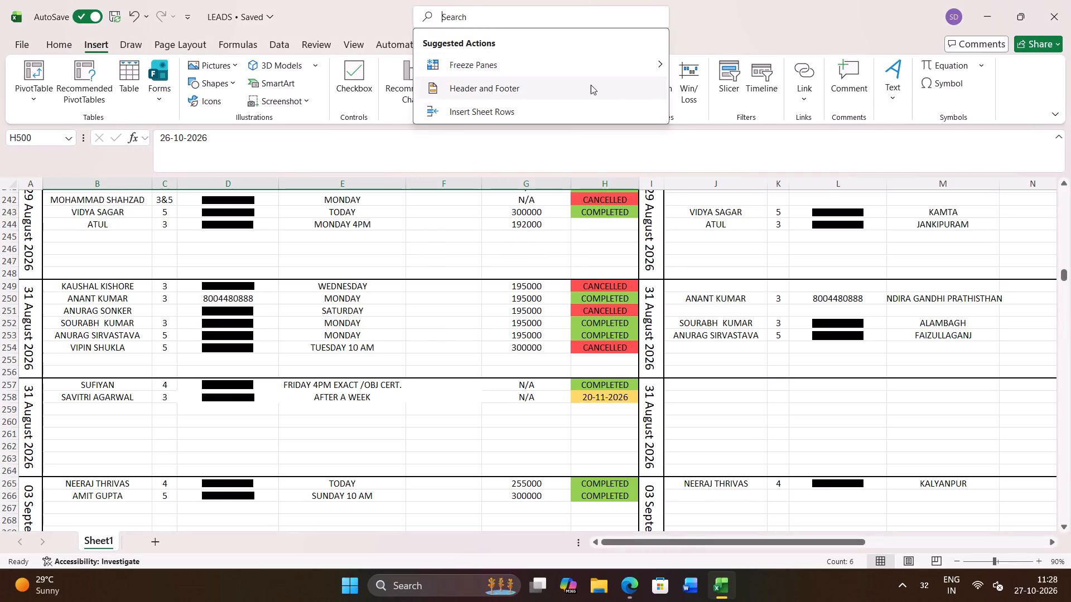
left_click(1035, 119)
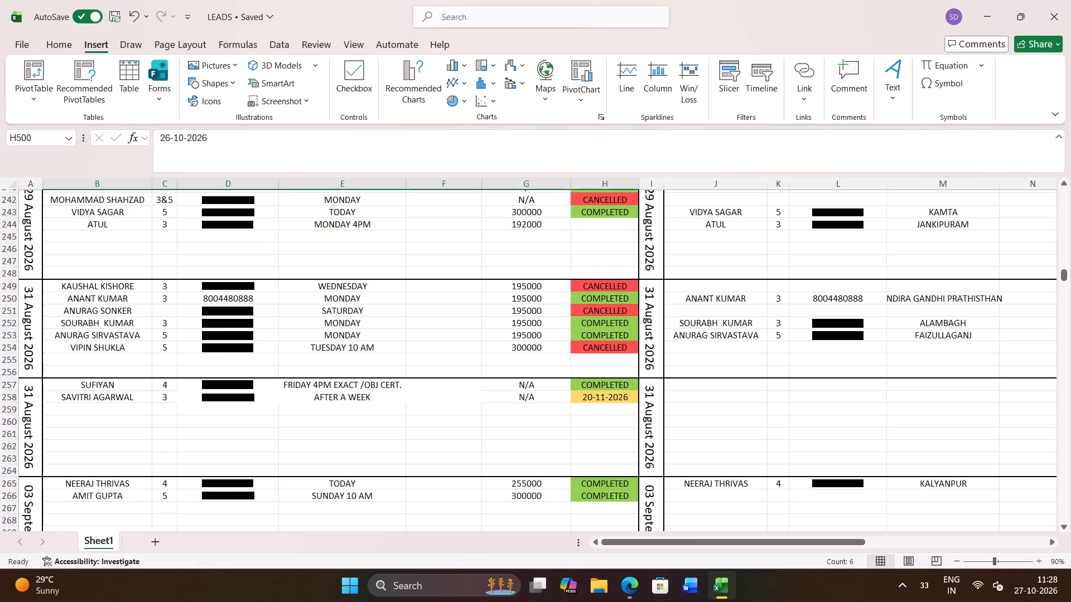
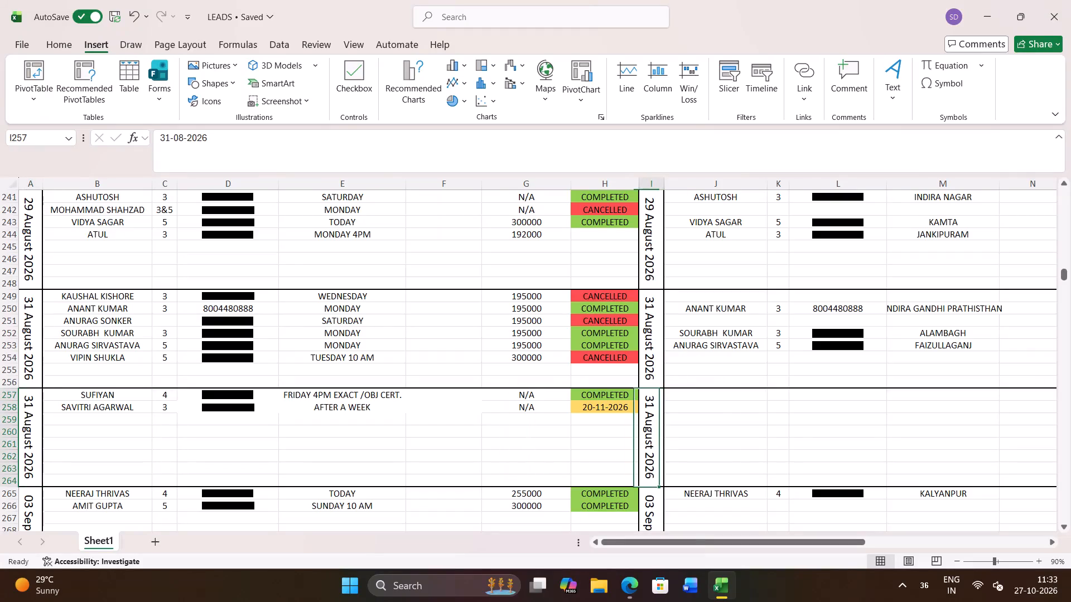
Review the lead entries from the end of August through 30 September 2026, checking each customer's follow-up and status.
left_click_drag(868, 356, 1021, 307)
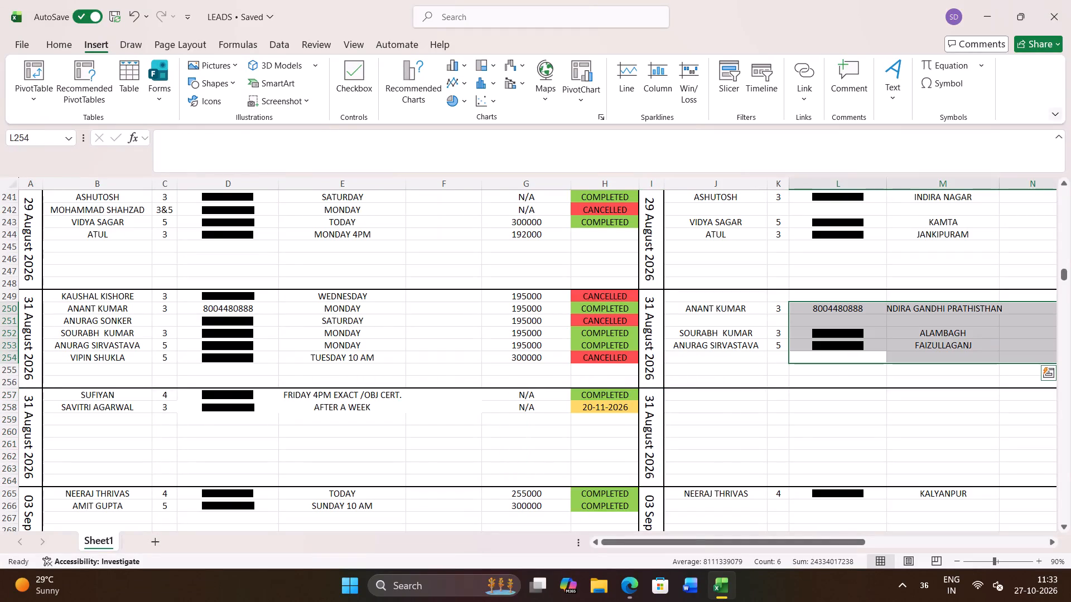
left_click(501, 407)
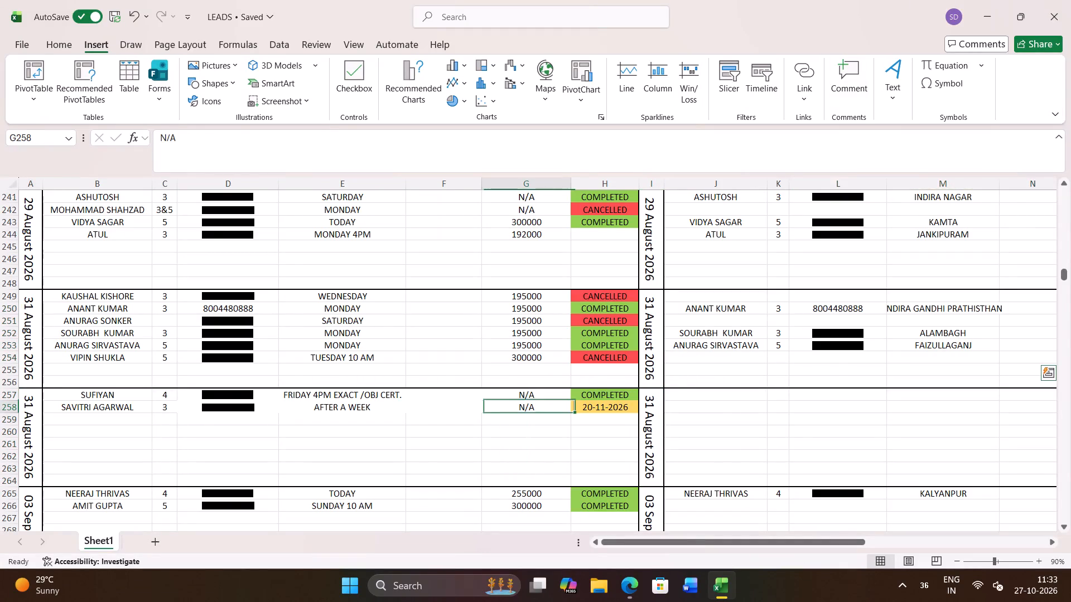
scroll(541, 426, "down", 9)
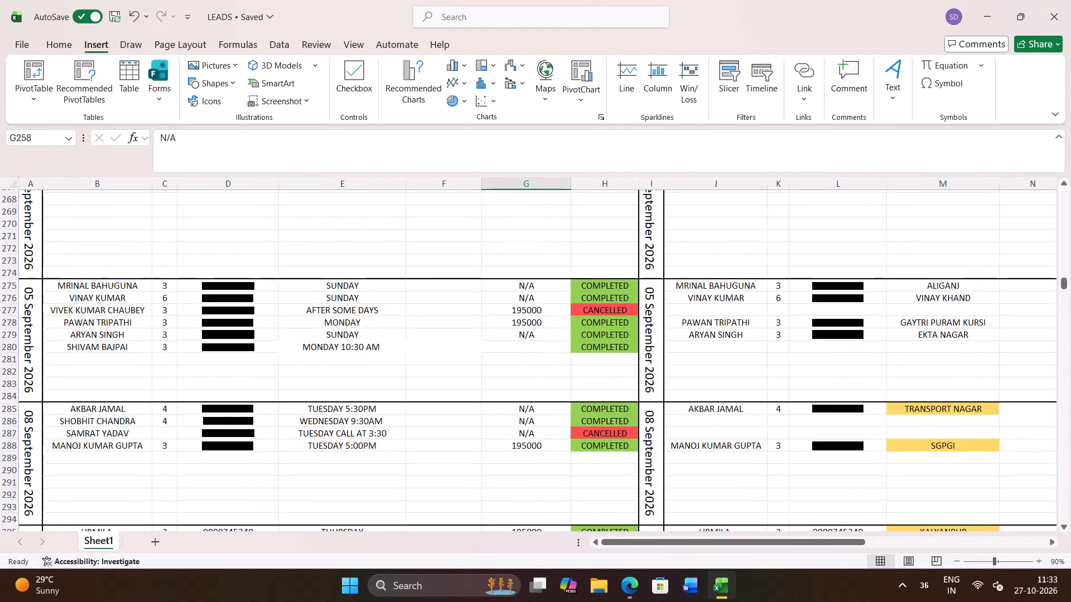
scroll(537, 430, "down", 10)
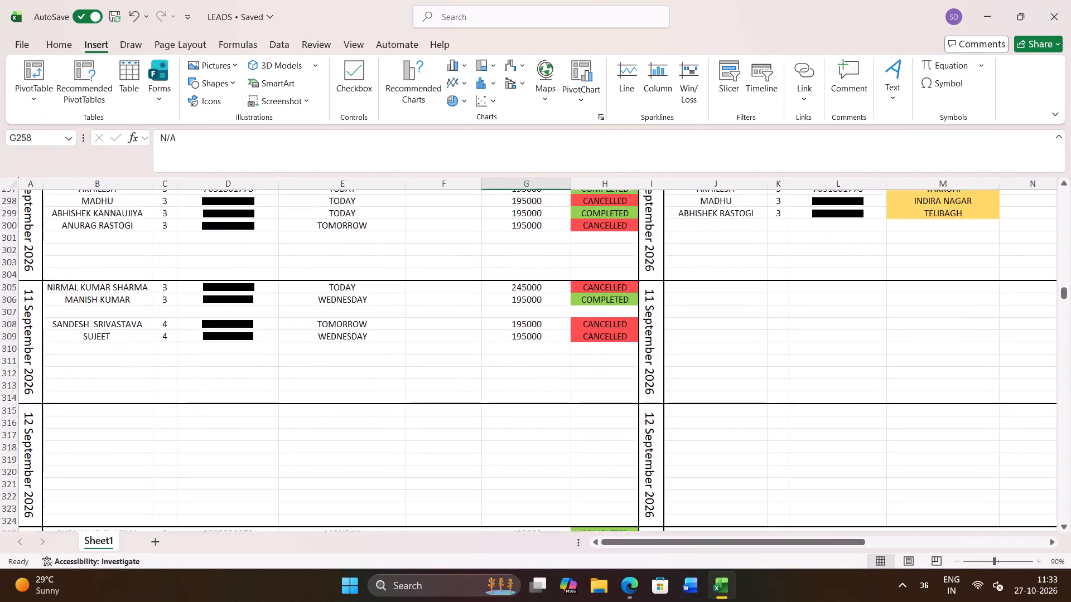
scroll(537, 430, "down", 7)
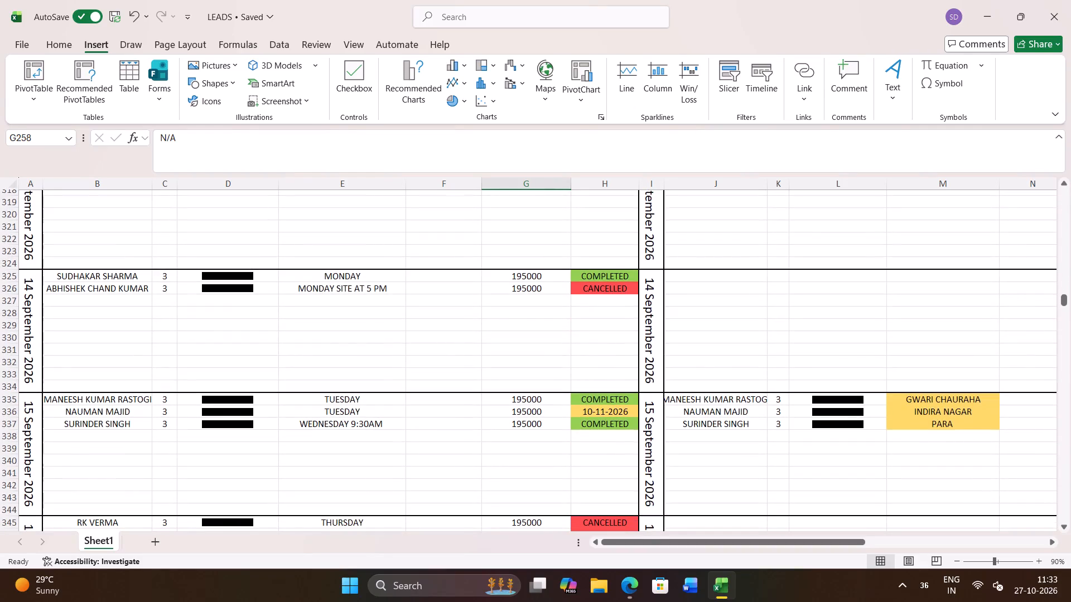
scroll(580, 423, "down", 14)
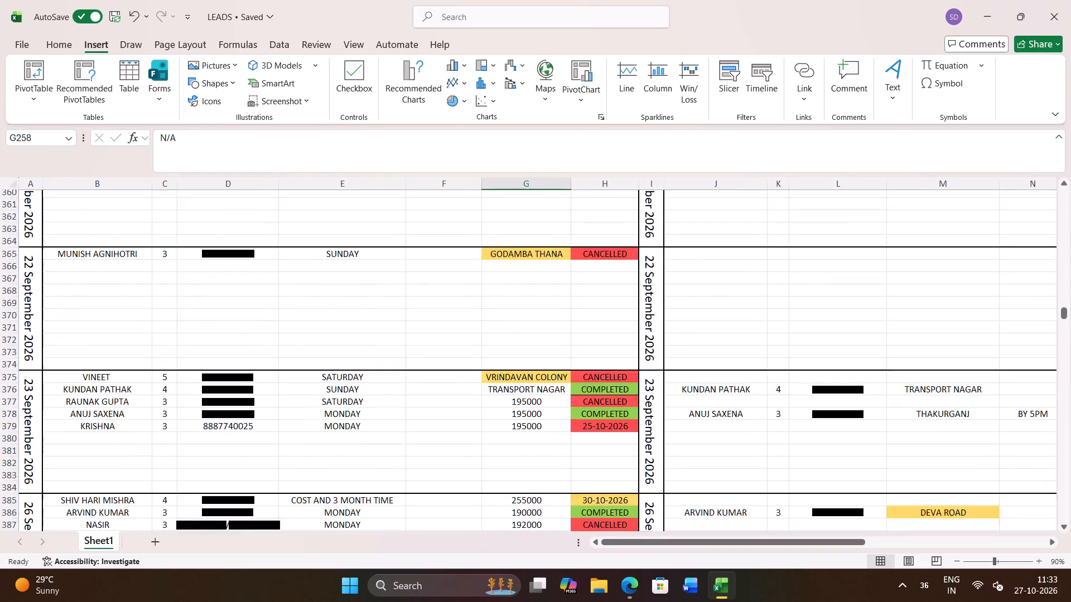
scroll(580, 423, "down", 4)
scroll(580, 423, "up", 2)
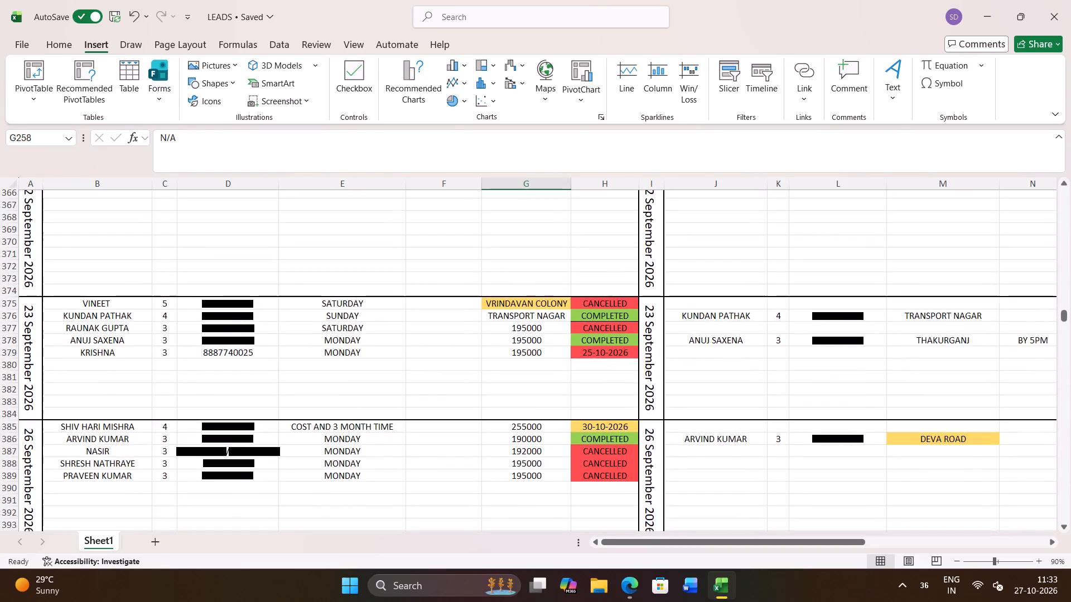
scroll(541, 482, "down", 2)
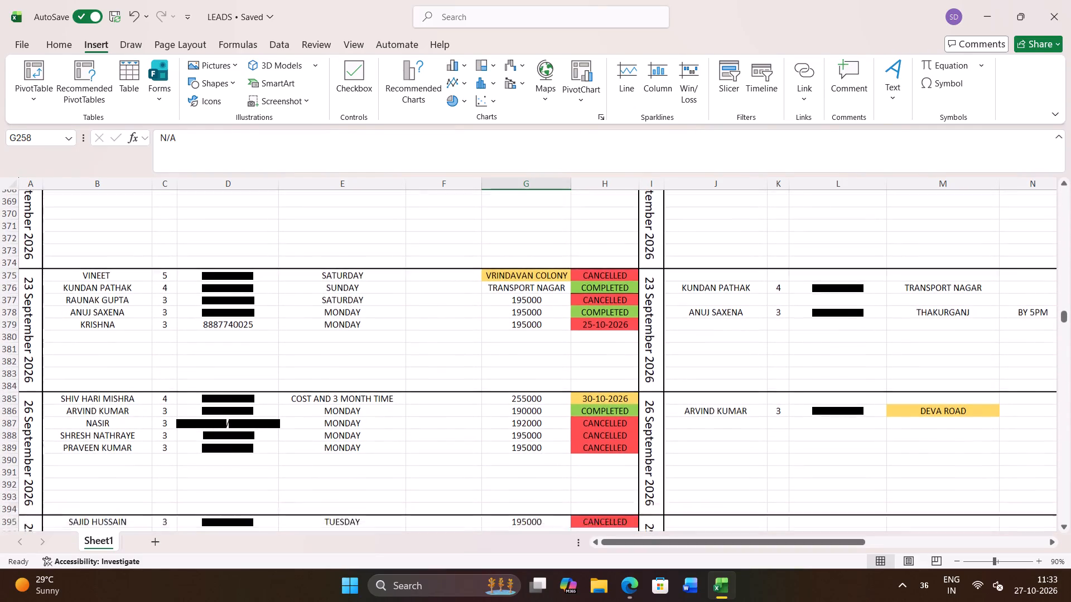
scroll(541, 482, "down", 10)
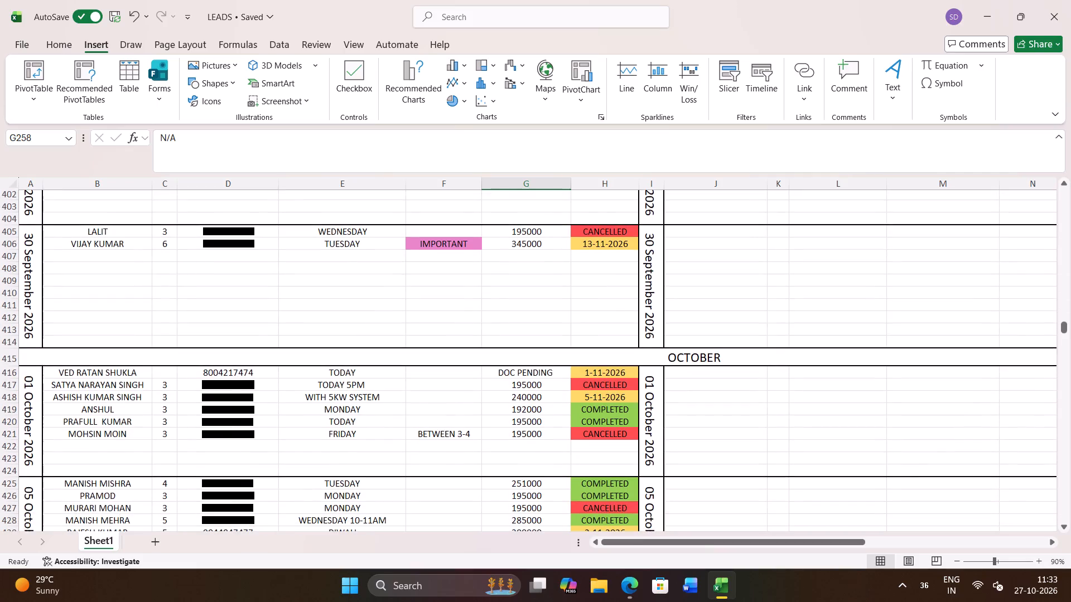
Review the October 2026 lead entries up to the 14 October block and select the customer name in cell B472.
scroll(541, 468, "down", 11)
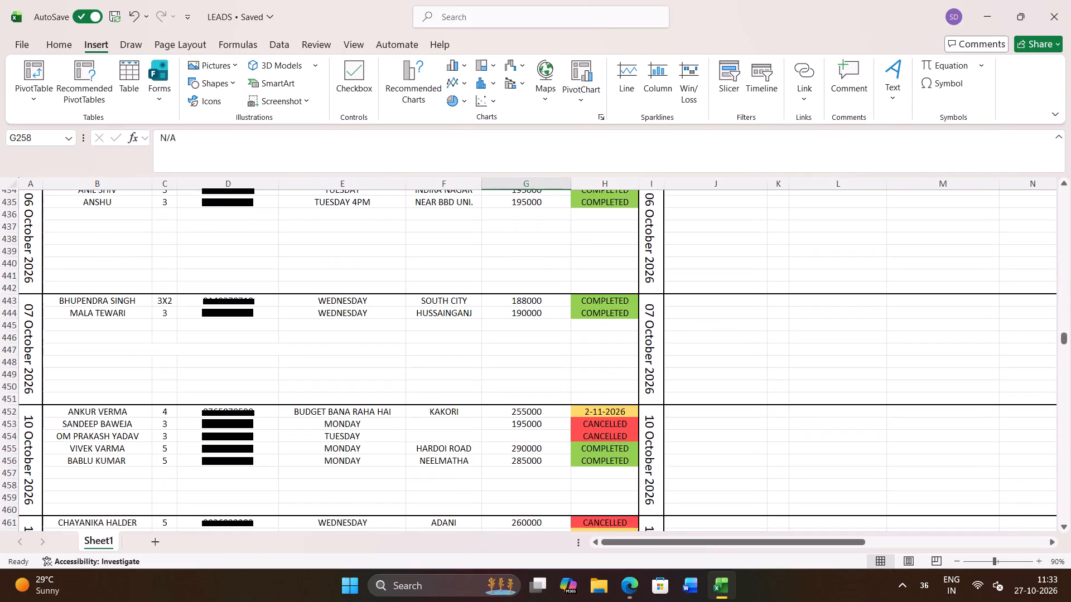
scroll(541, 468, "down", 7)
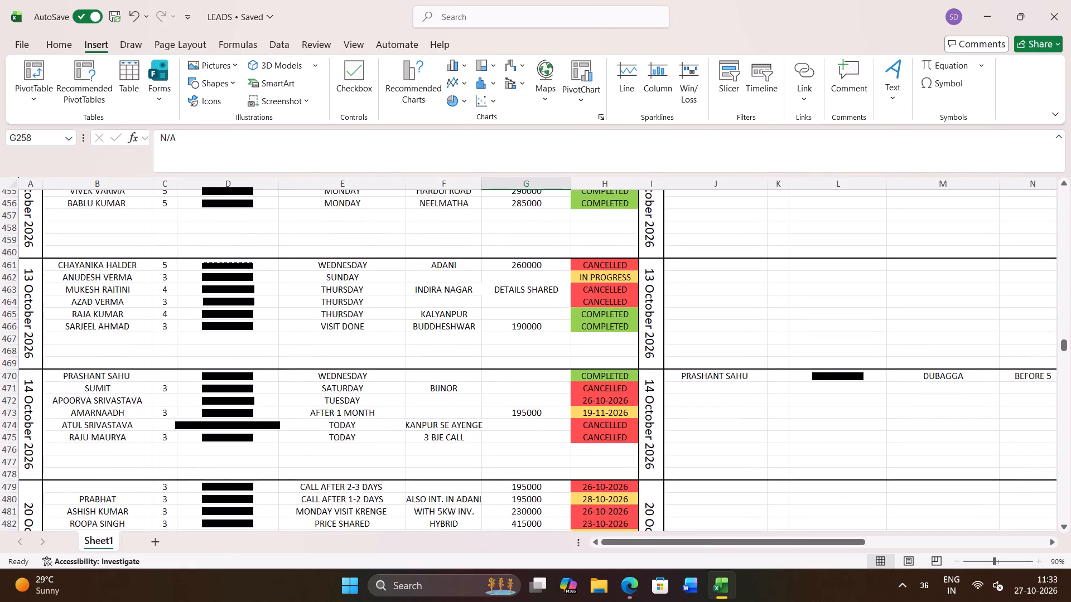
left_click(136, 401)
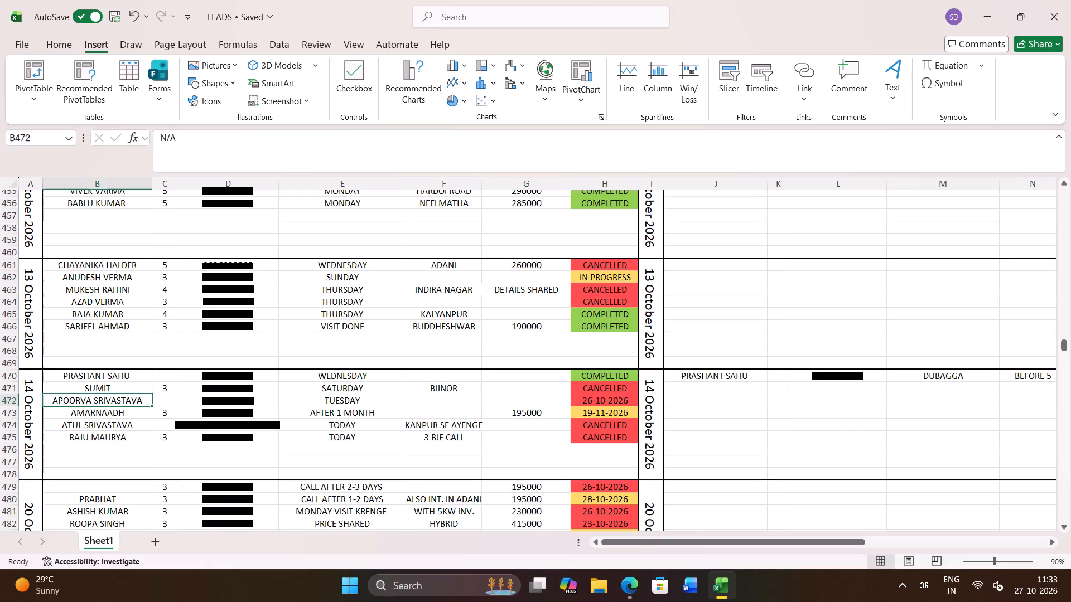
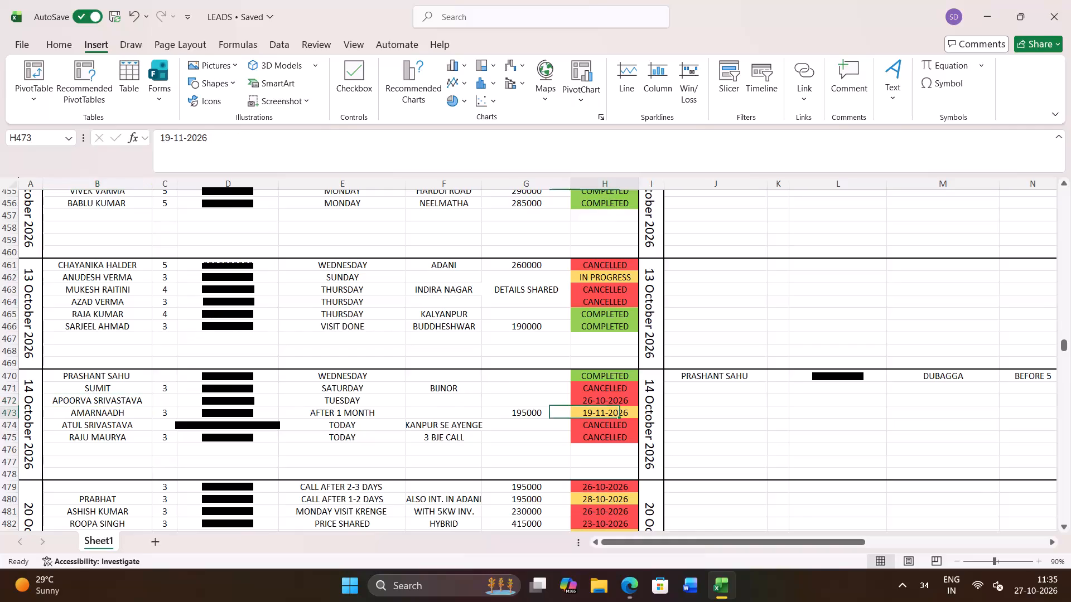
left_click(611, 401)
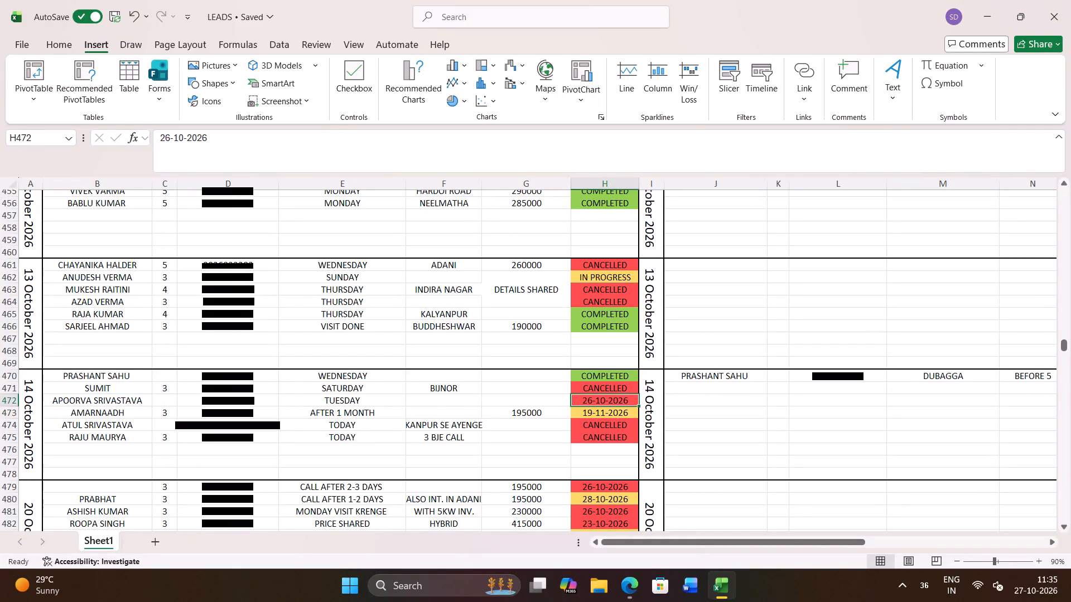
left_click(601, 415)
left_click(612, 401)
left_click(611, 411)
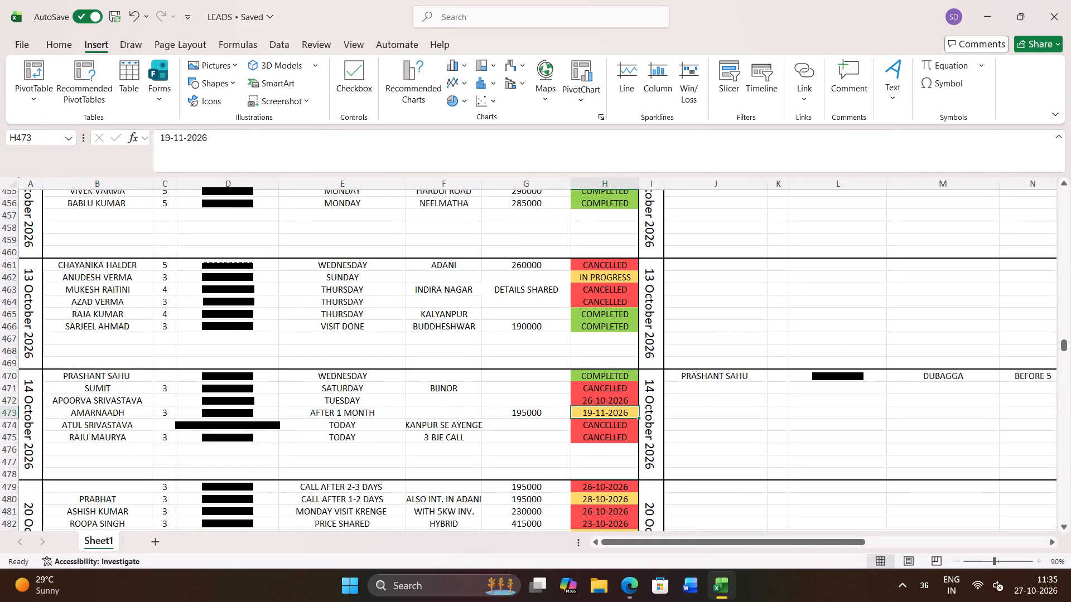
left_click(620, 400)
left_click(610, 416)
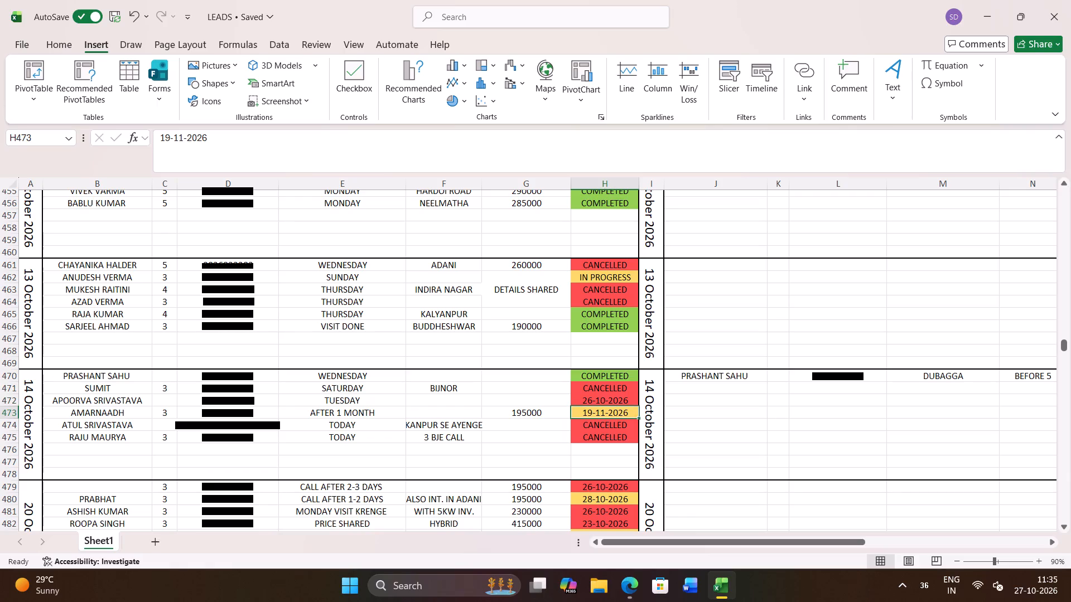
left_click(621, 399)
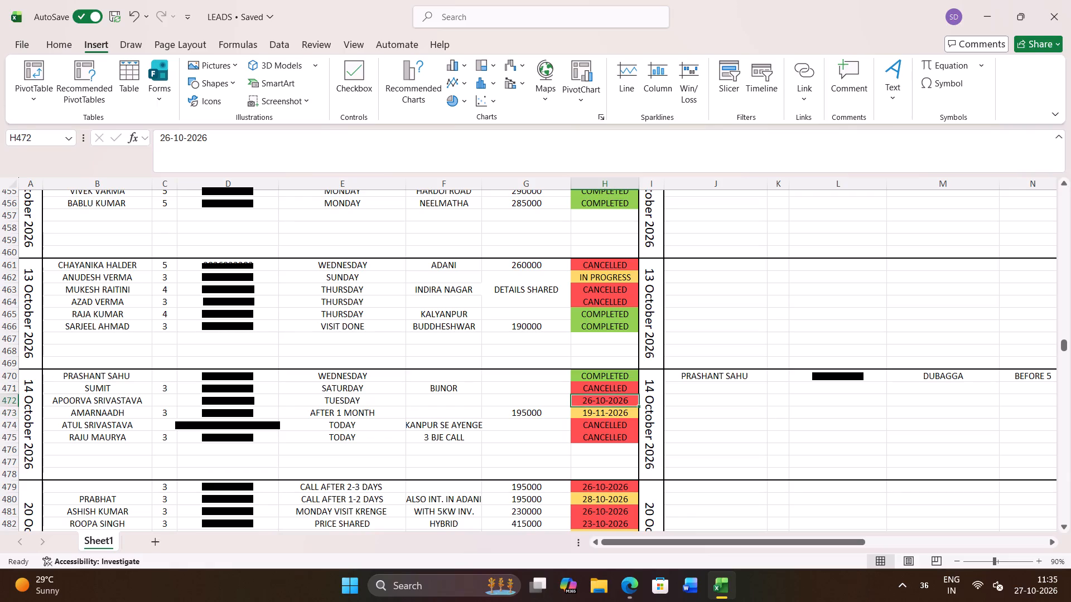
Enter the note "1-2 bje call" in cell G472 for the third lead in the 14 October 2026 block.
left_click(541, 402)
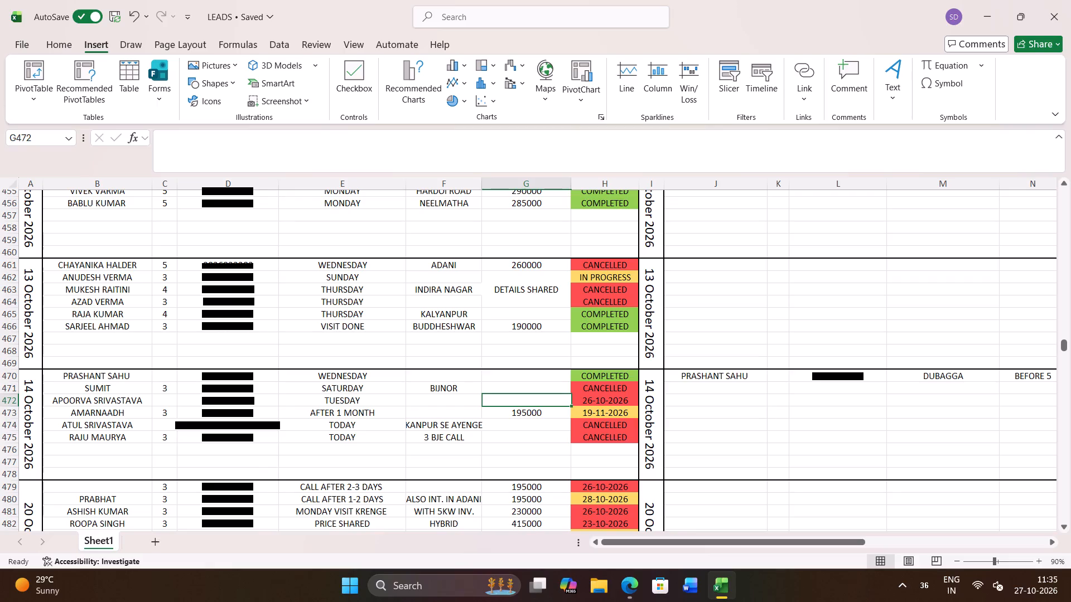
key("1")
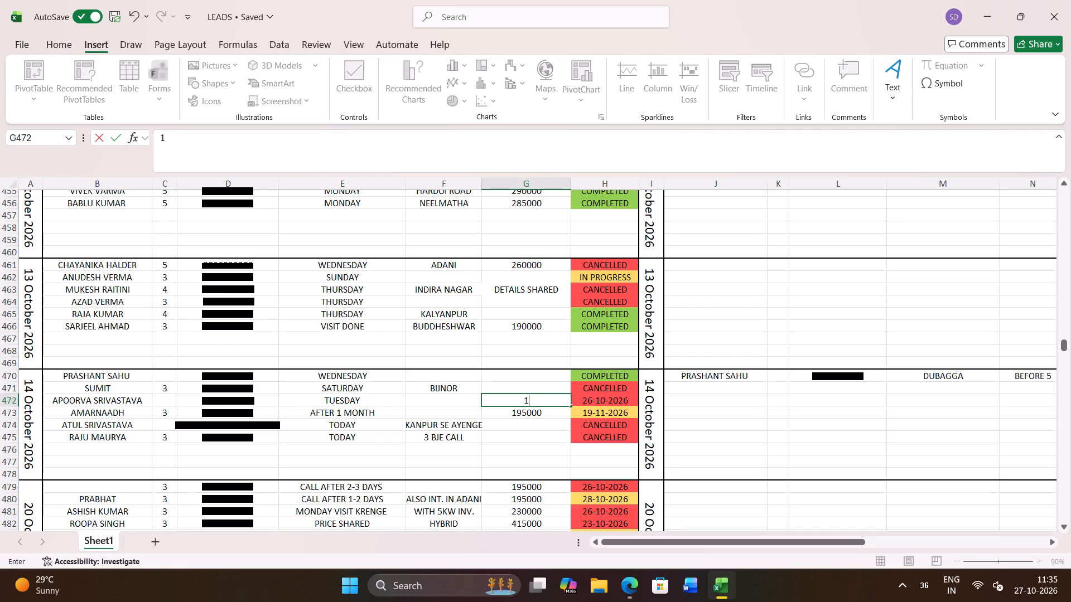
key("shift+underscore")
key("BackSpace")
key("minus")
type("2 bje call")
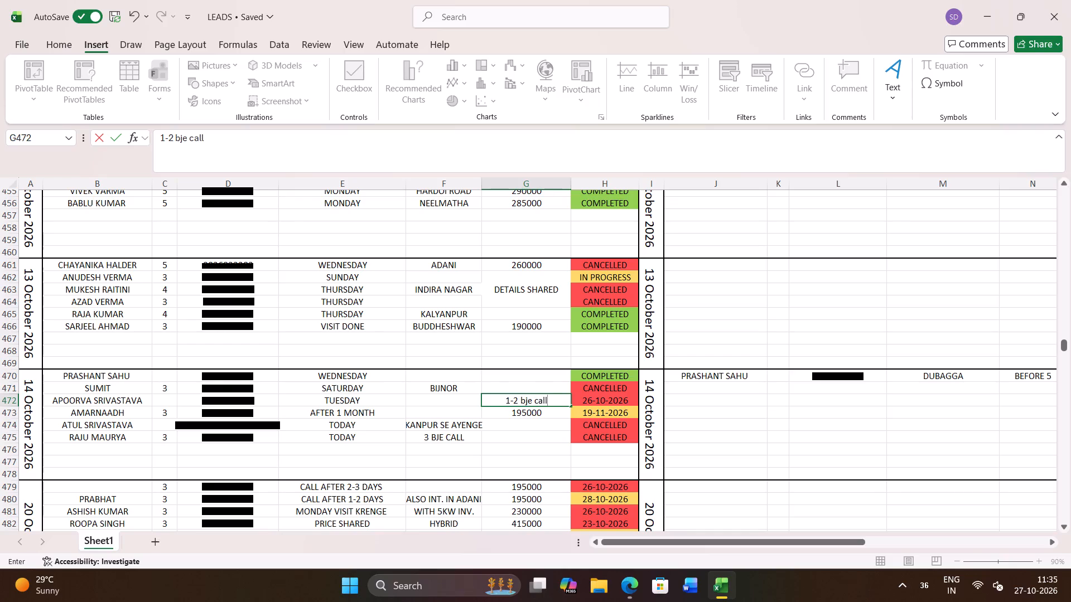
key("Tab")
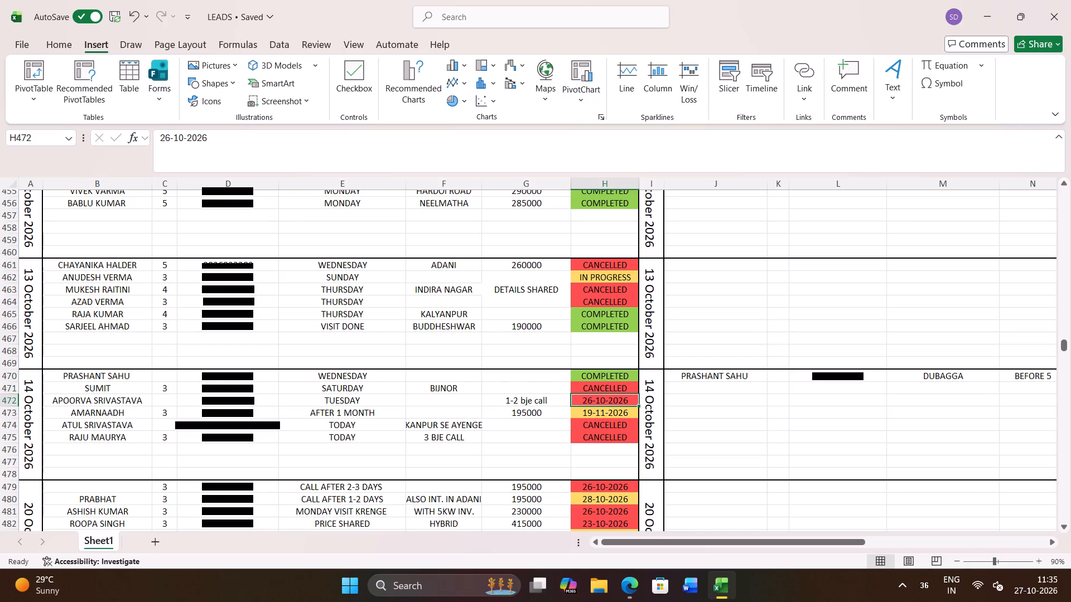
Set the follow-up date in cell H472 to 27 oct for the same 14 October lead.
type("27")
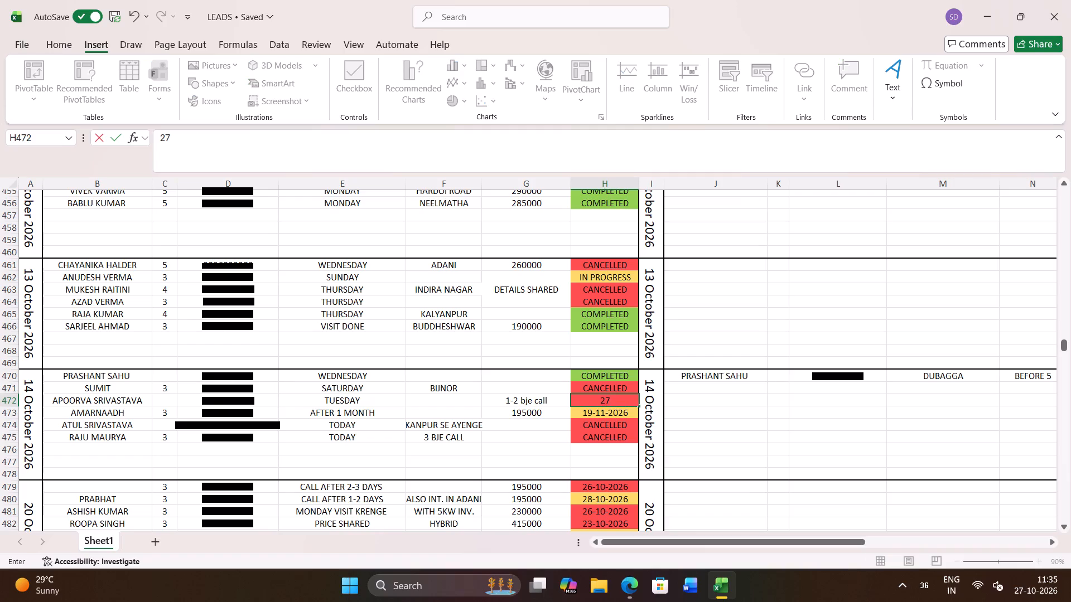
key("space")
type("oct")
key("Return")
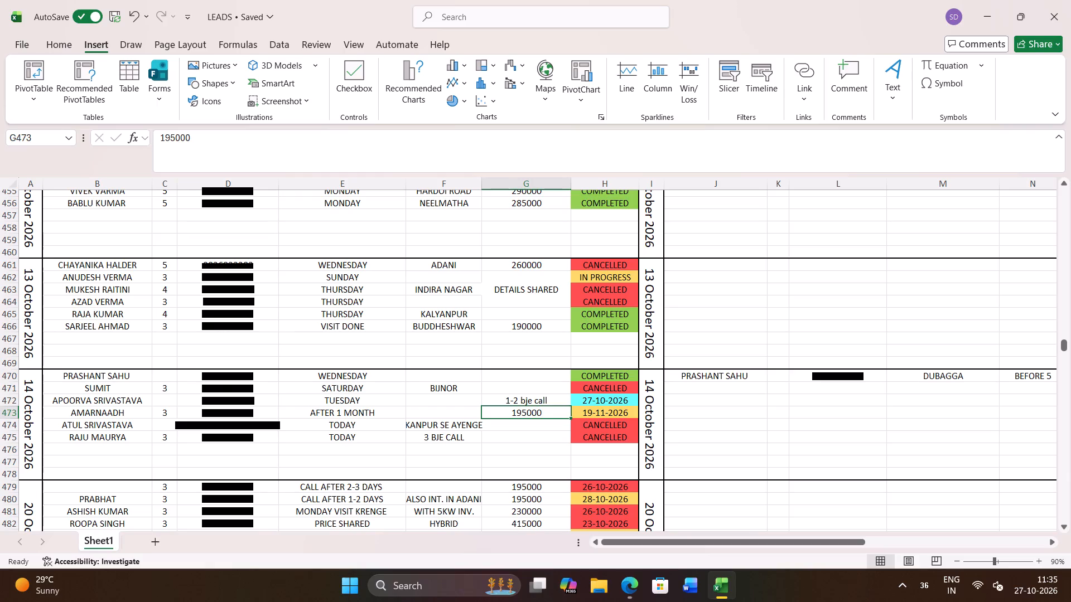
Examine the first leads of the 20 October 2026 block, rows 479 to 481, checking their contact, follow-up note and price cells.
scroll(546, 444, "down", 1)
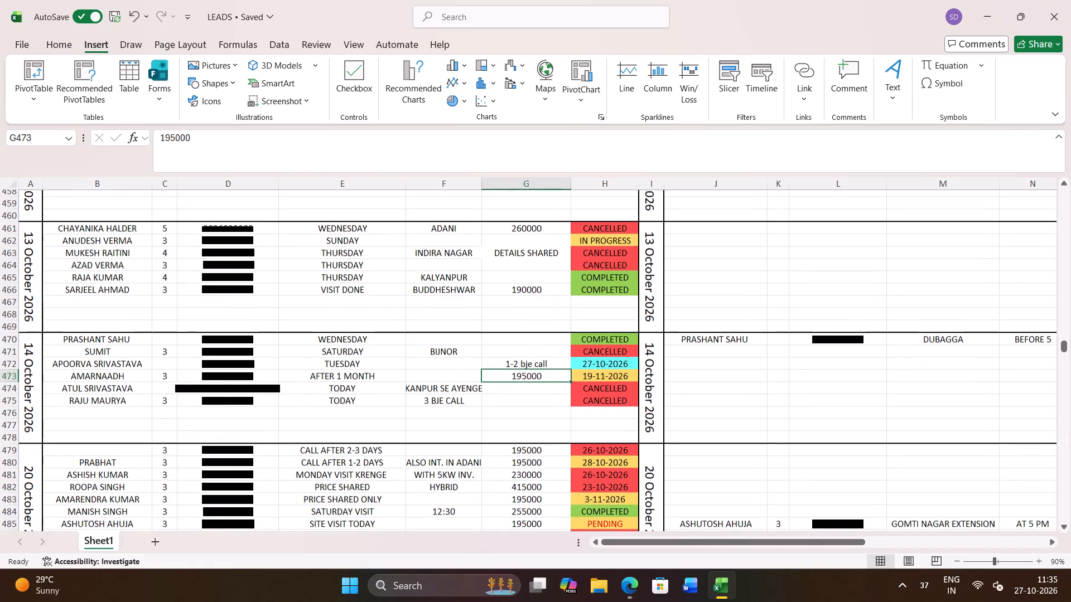
scroll(546, 444, "down", 1)
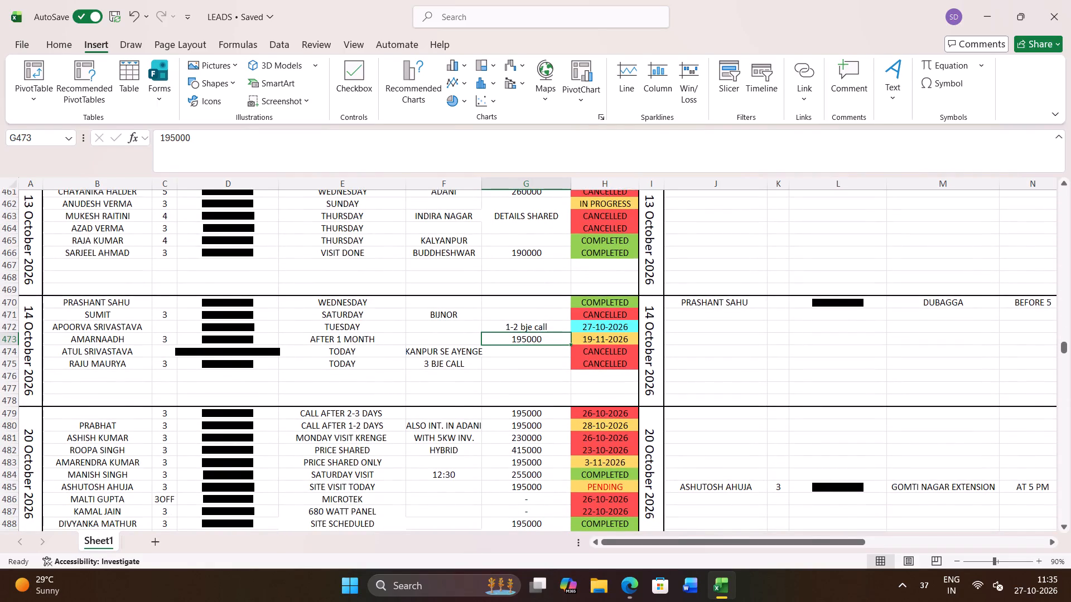
left_click(543, 325)
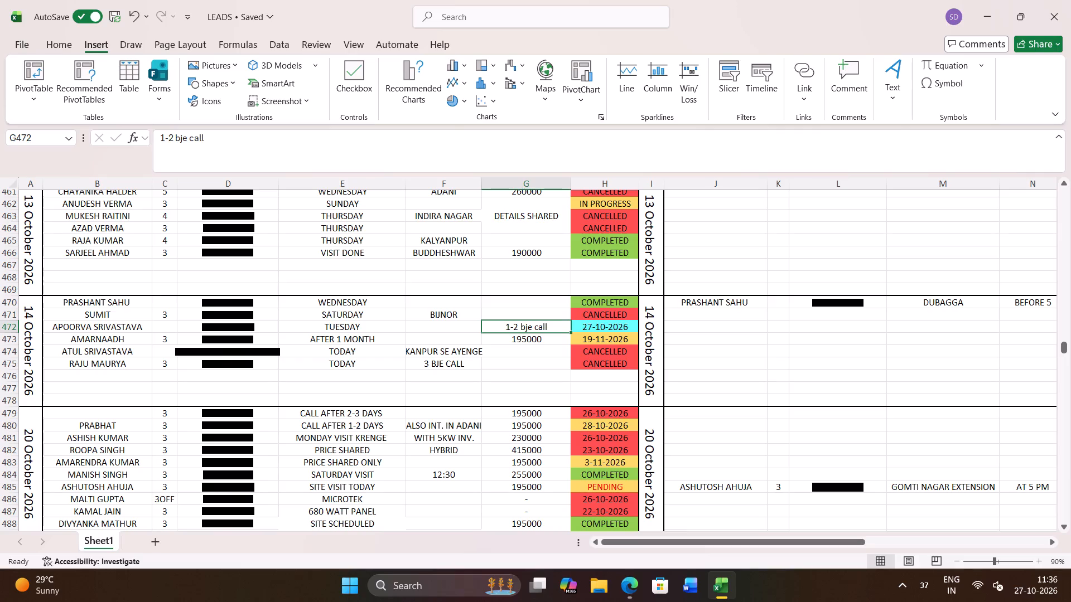
left_click(234, 416)
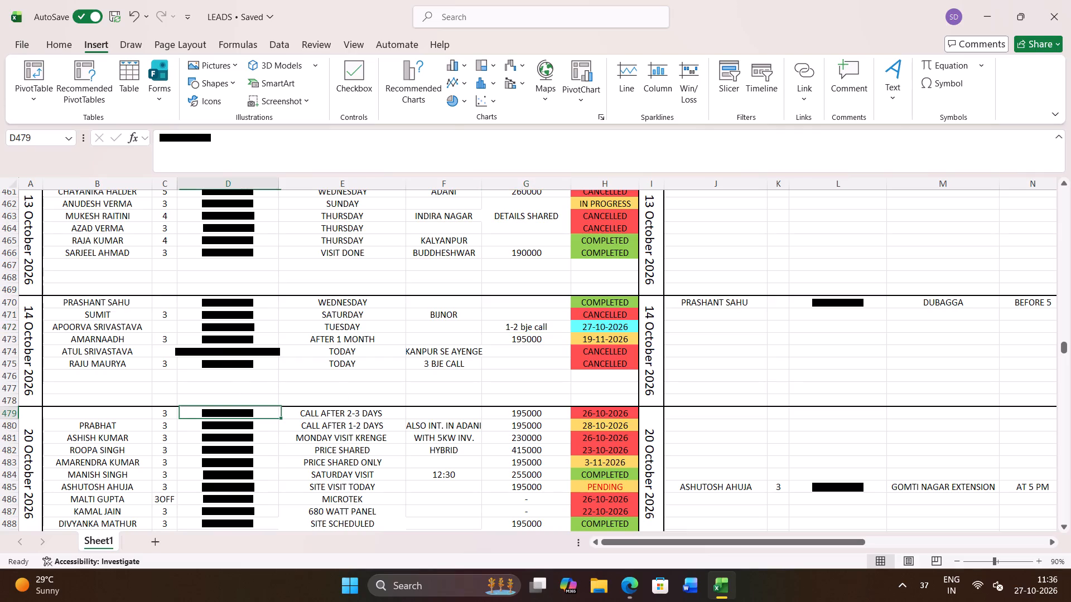
left_click(341, 414)
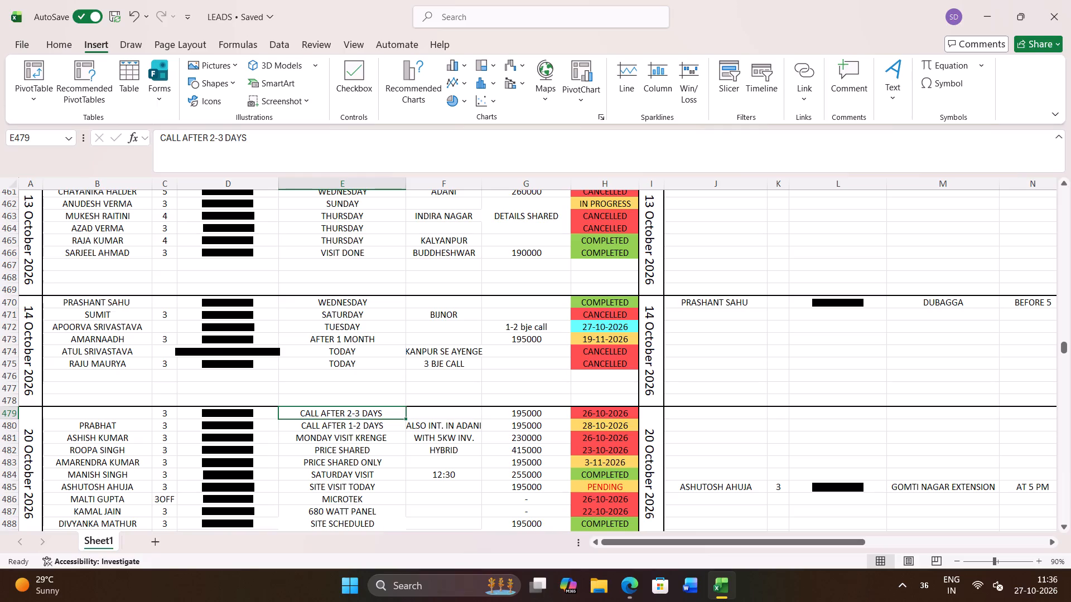
left_click(220, 408)
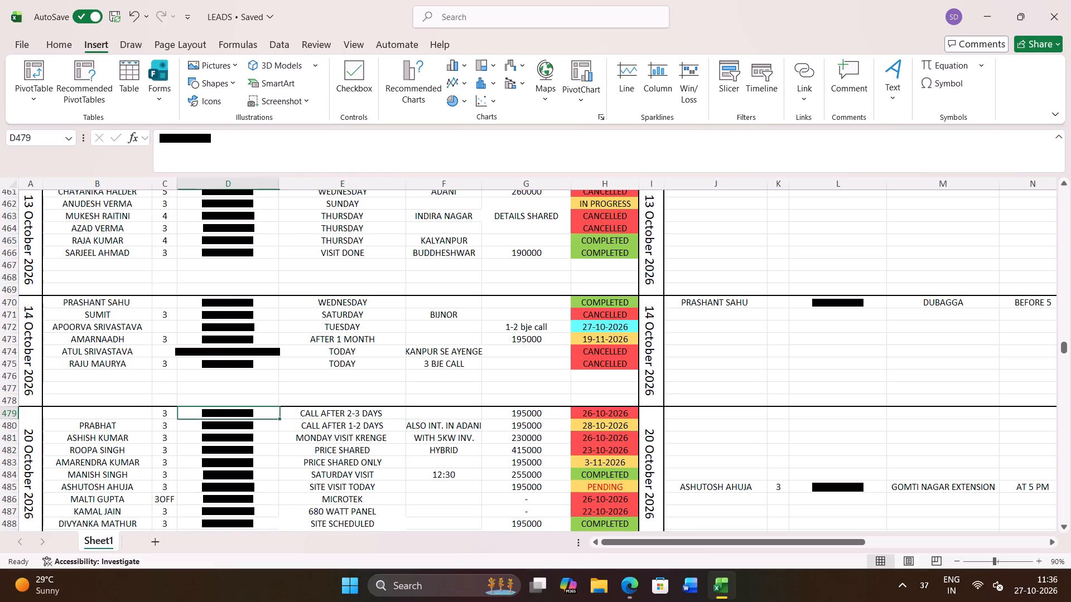
left_click(167, 410)
left_click(113, 423)
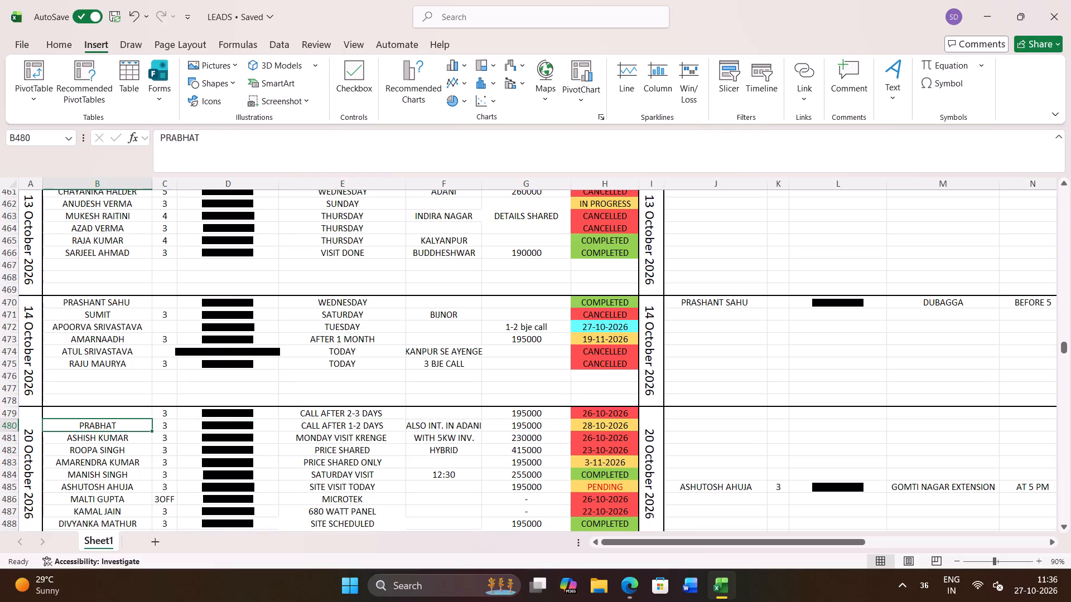
left_click(165, 427)
left_click(210, 428)
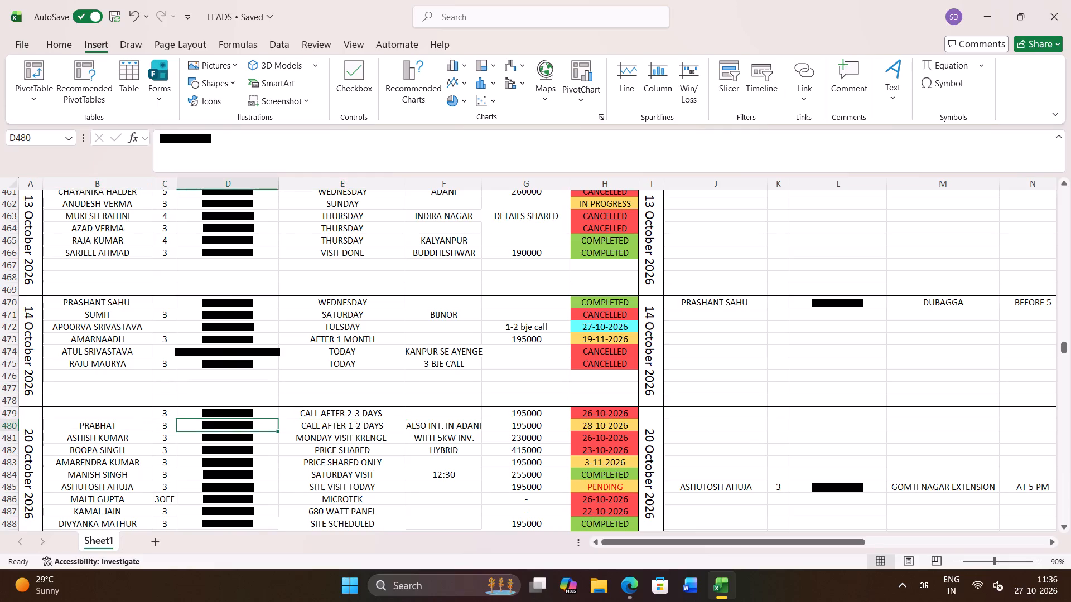
left_click(158, 427)
left_click(144, 427)
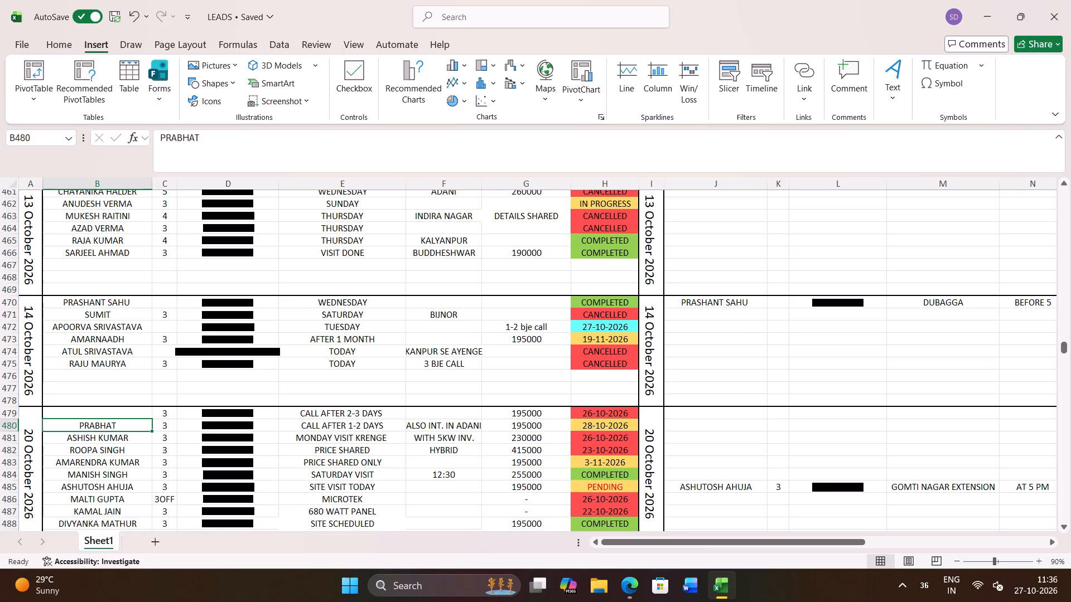
left_click(304, 428)
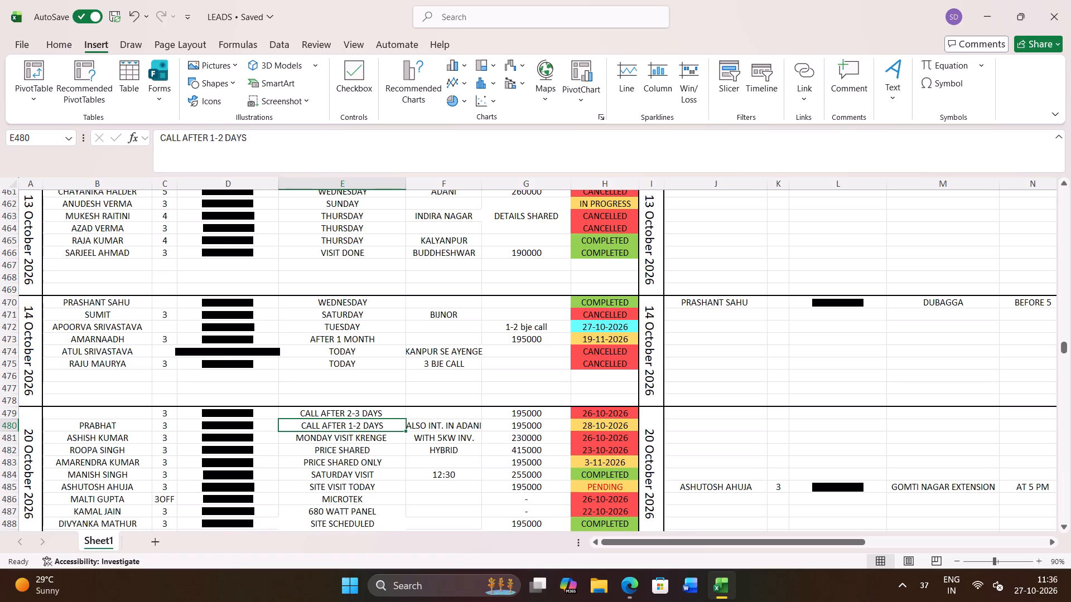
left_click(435, 425)
left_click(528, 427)
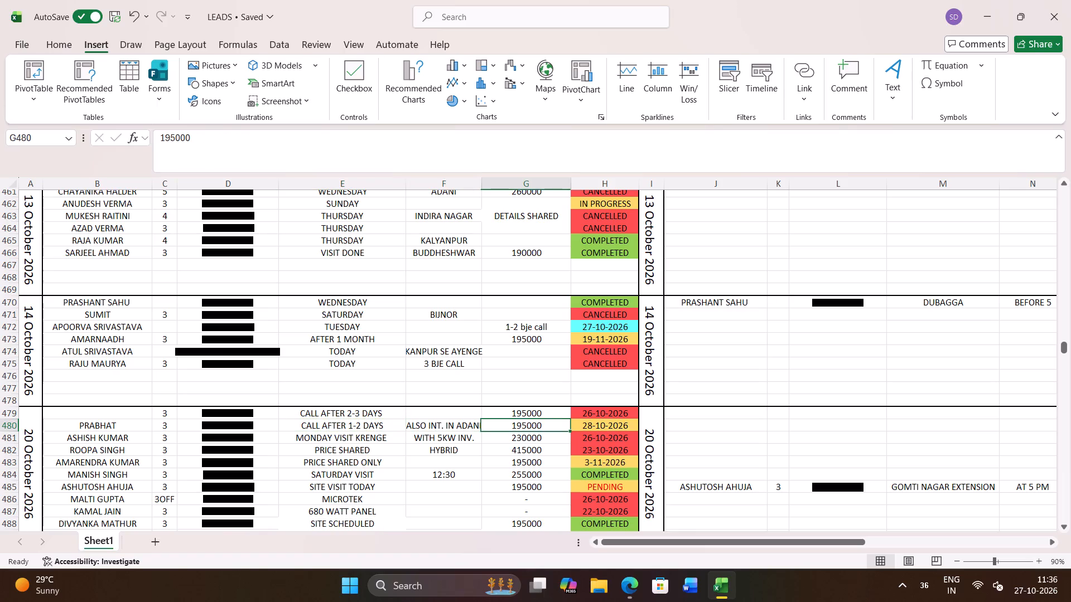
left_click(532, 416)
left_click(524, 422)
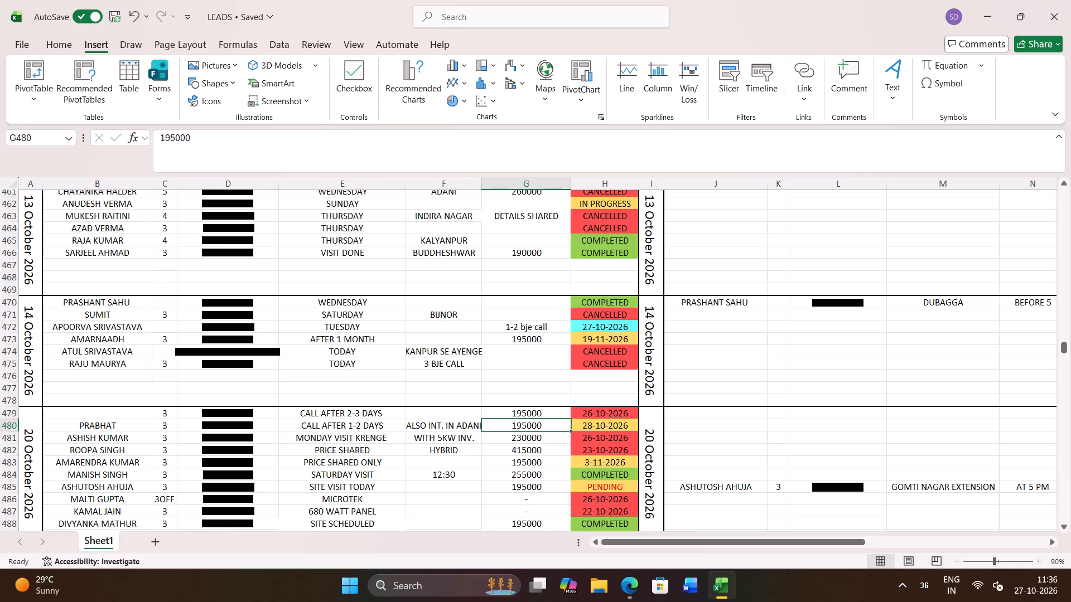
left_click(460, 424)
left_click(381, 425)
left_click(377, 412)
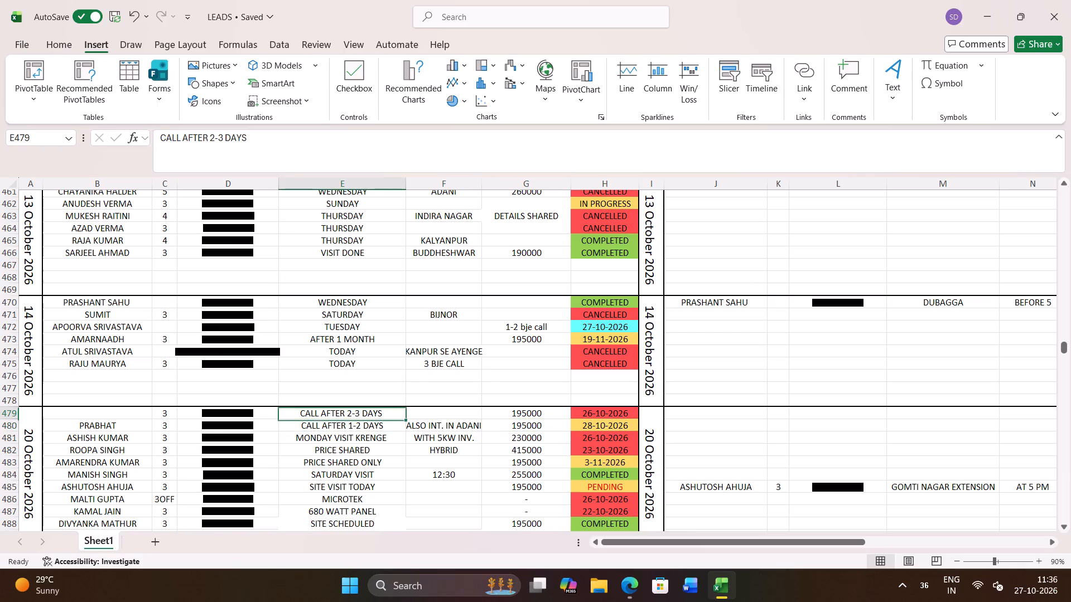
left_click(348, 436)
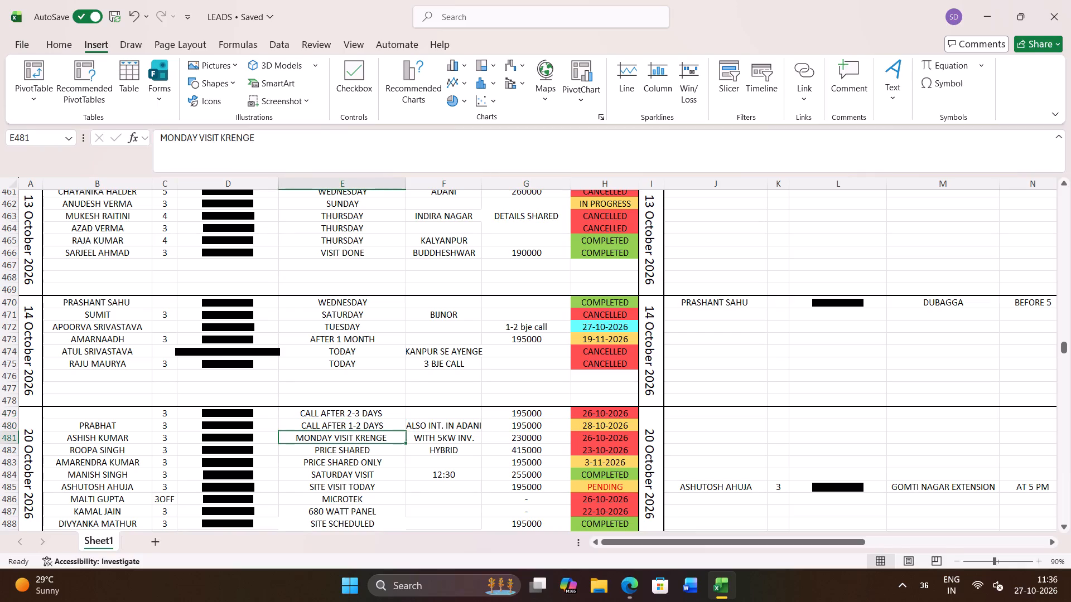
left_click(257, 434)
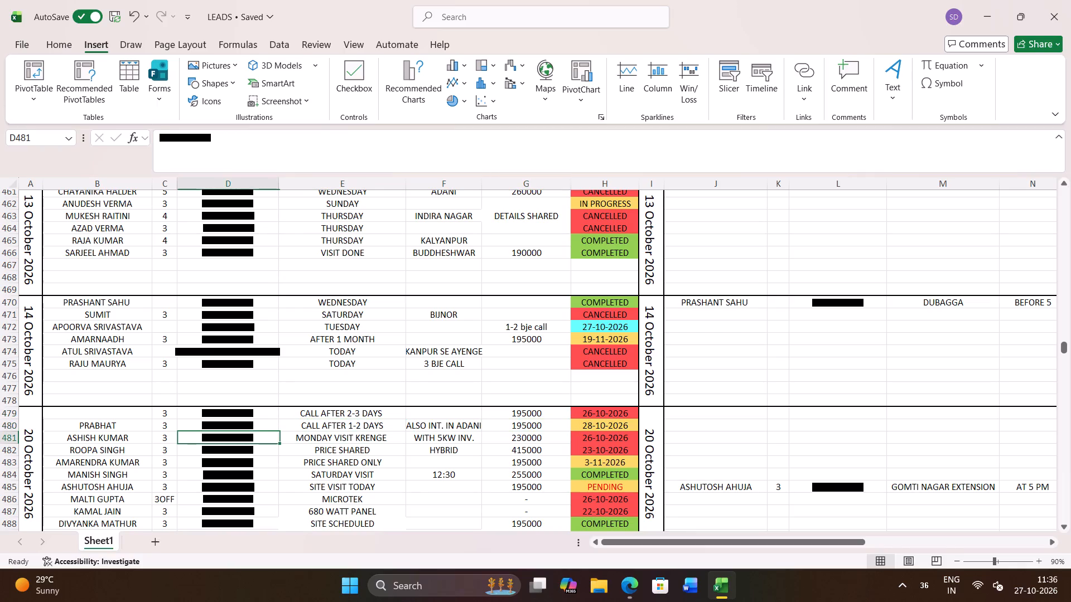
left_click(117, 435)
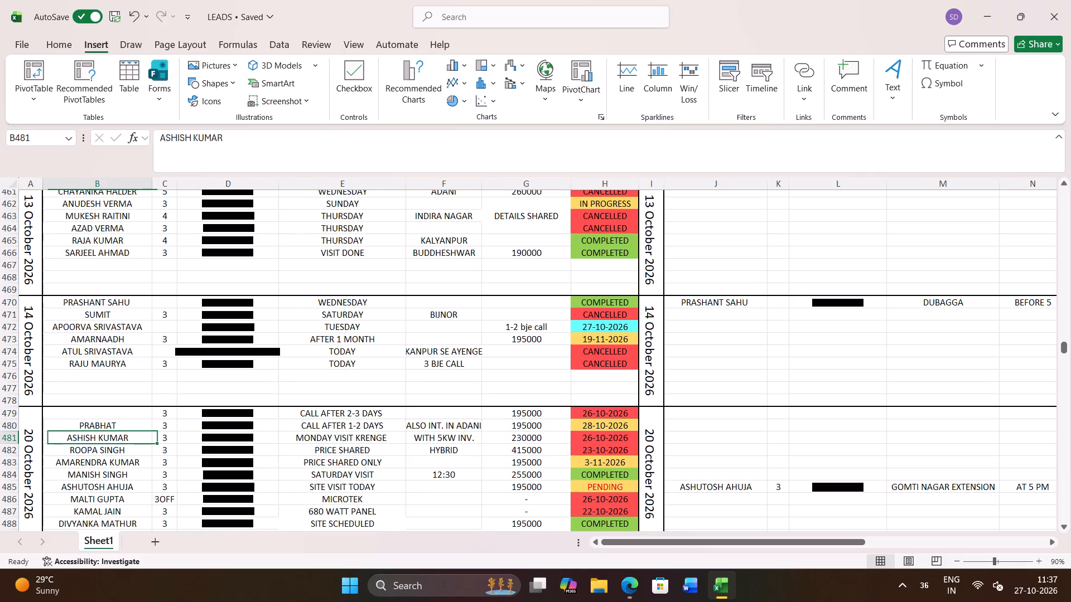
left_click(115, 421)
left_click(225, 412)
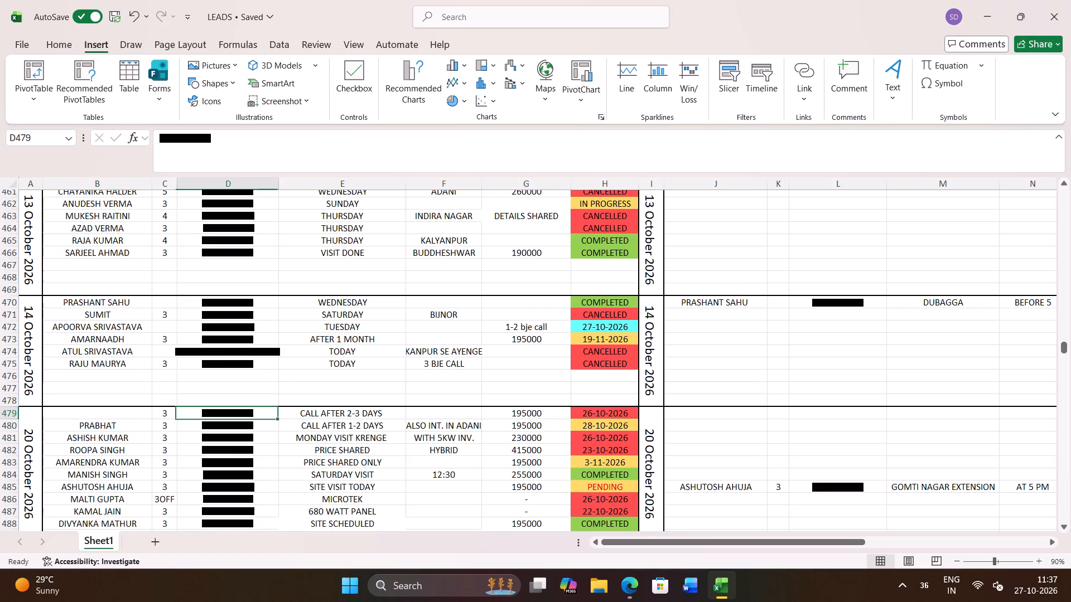
left_click(352, 412)
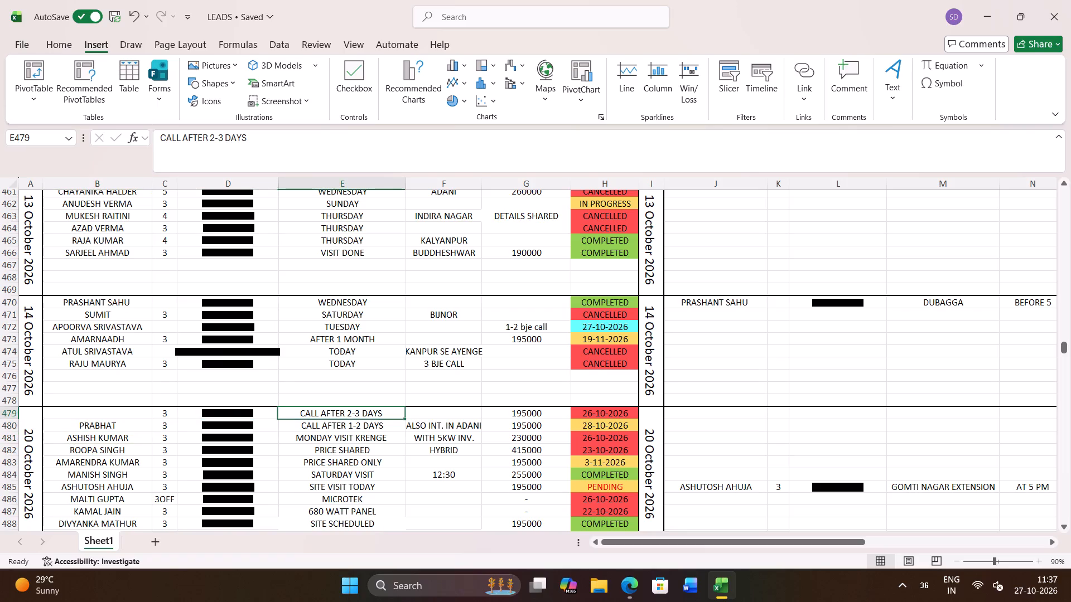
left_click(479, 414)
left_click(515, 417)
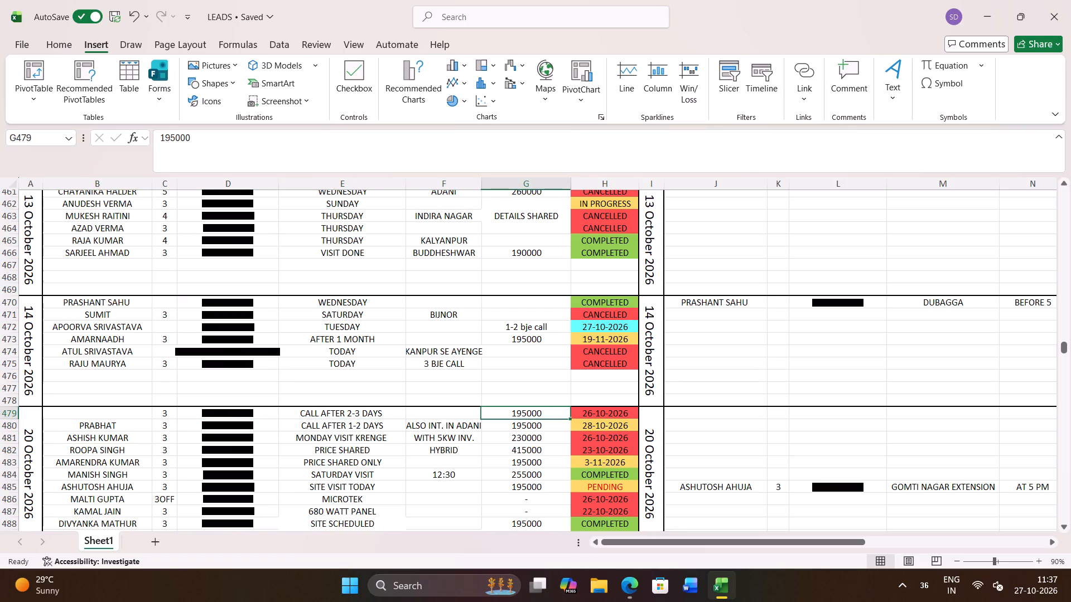
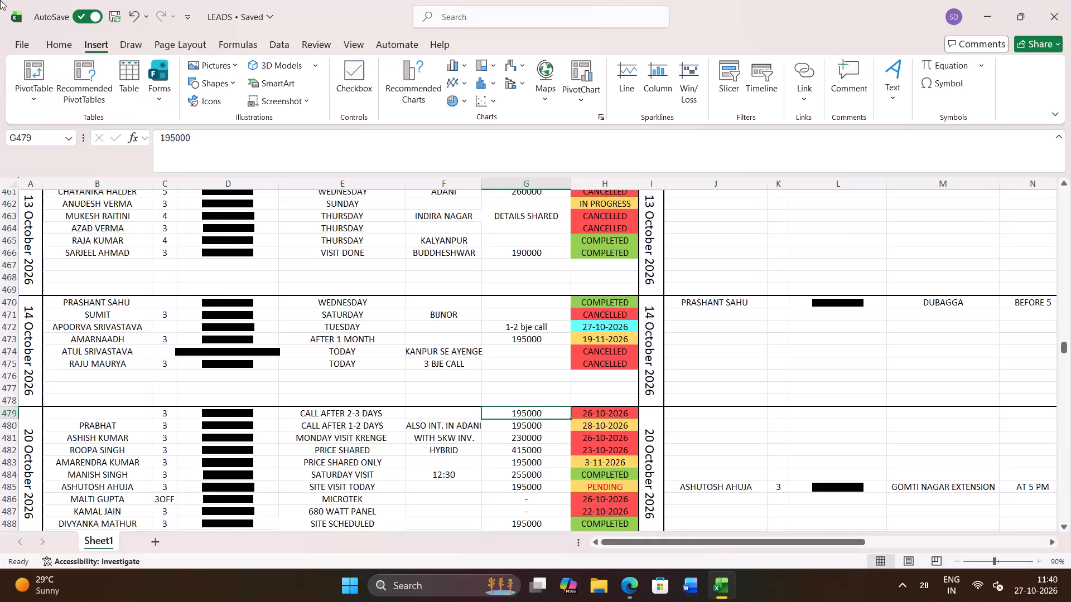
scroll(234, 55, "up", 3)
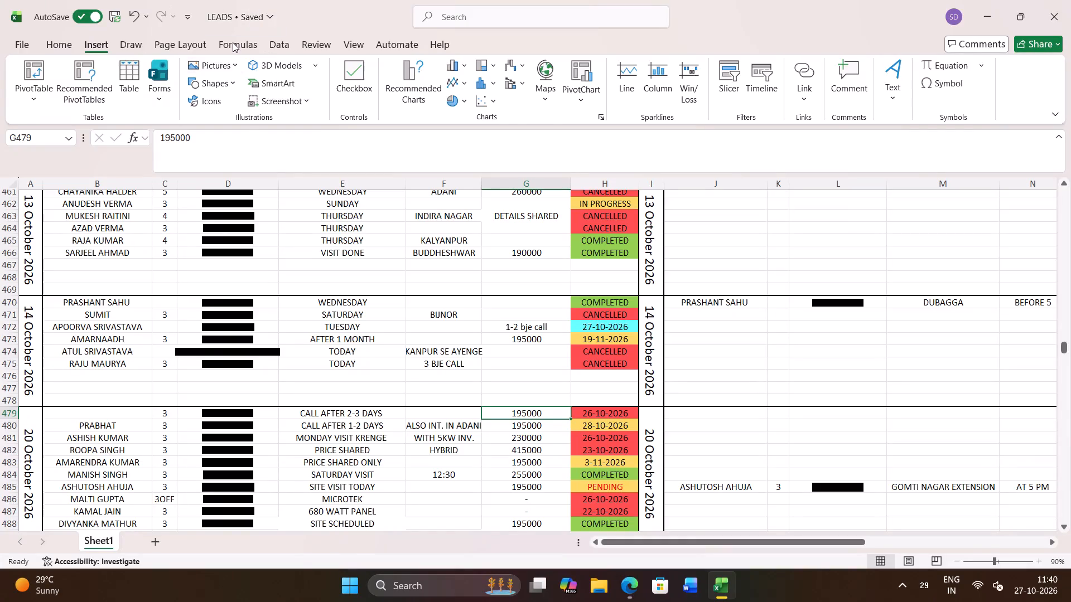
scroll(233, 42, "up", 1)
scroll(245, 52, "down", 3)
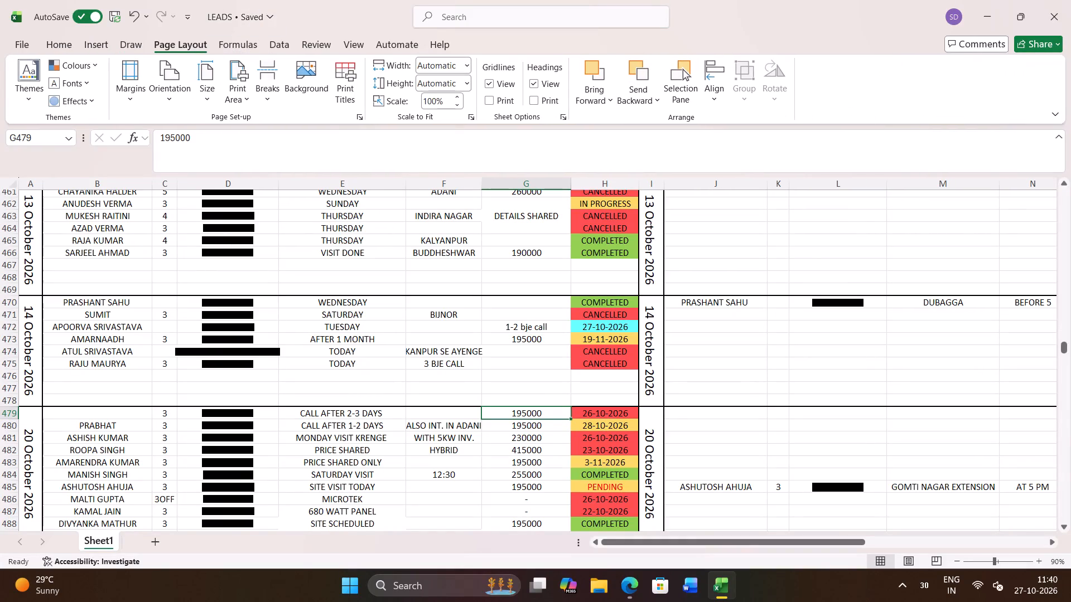
Filter the FOLLOW UP column of the Daily Lead Report to exclude CANCELLED, COMPLETED and blank entries.
left_click(604, 183)
right_click(609, 189)
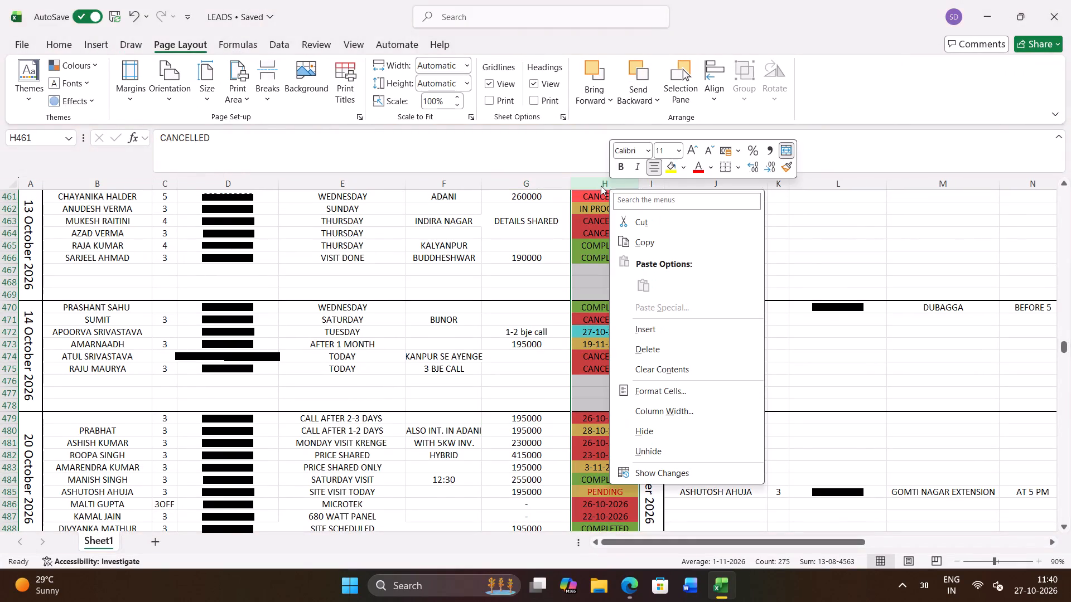
scroll(580, 226, "up", 15)
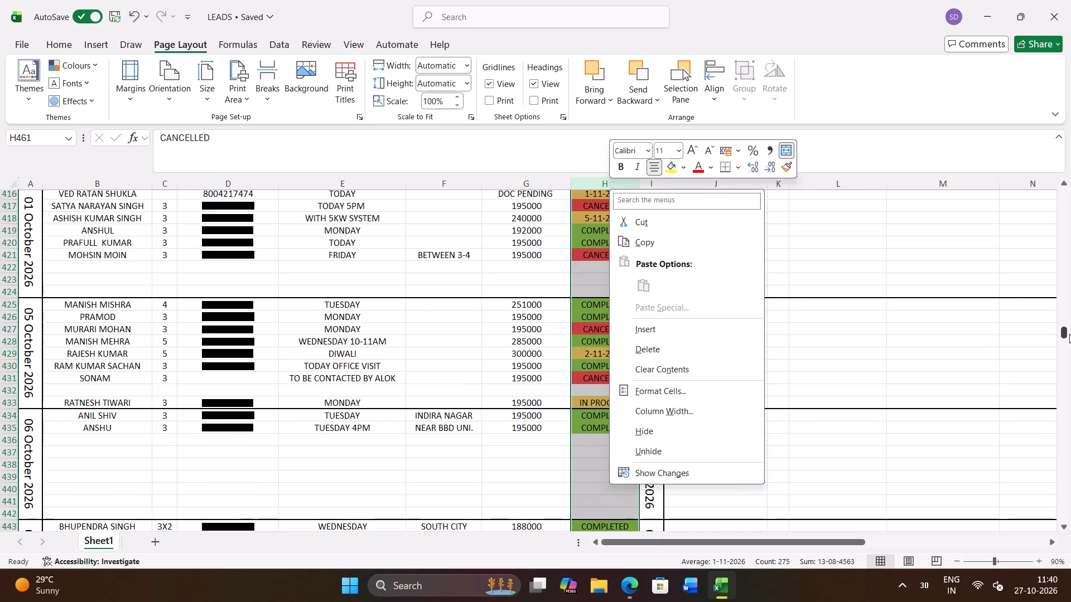
left_click_drag(1069, 334, 1068, 169)
left_click(628, 217)
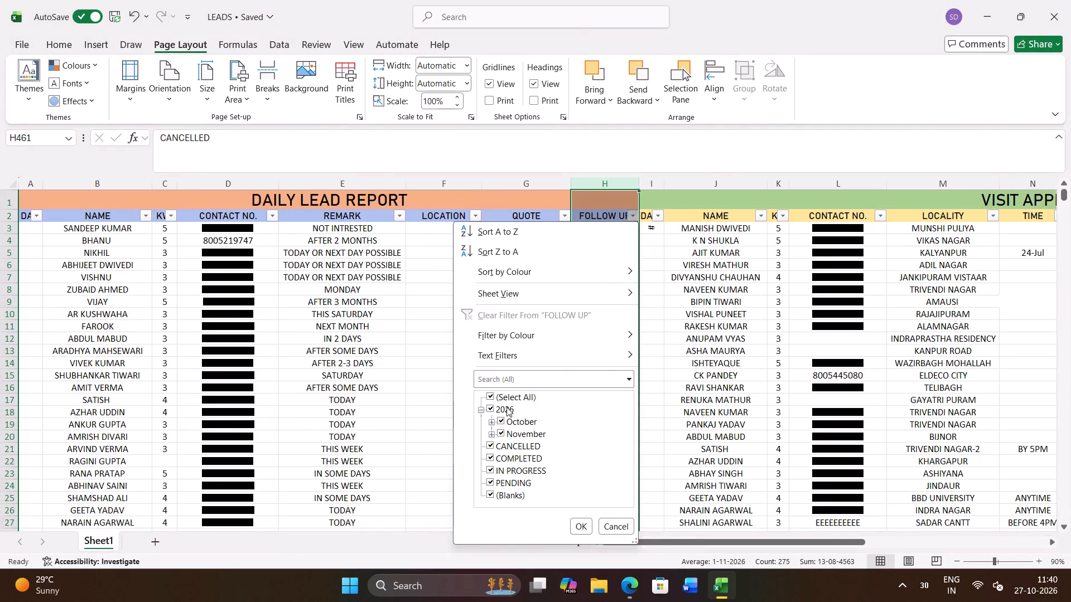
left_click(494, 494)
left_click(490, 457)
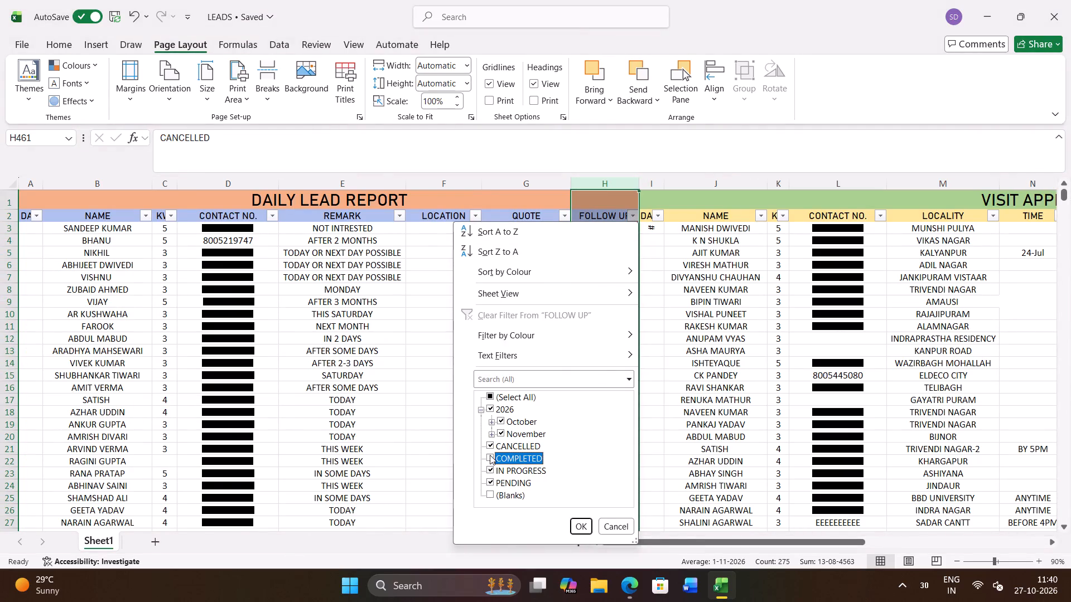
left_click(489, 444)
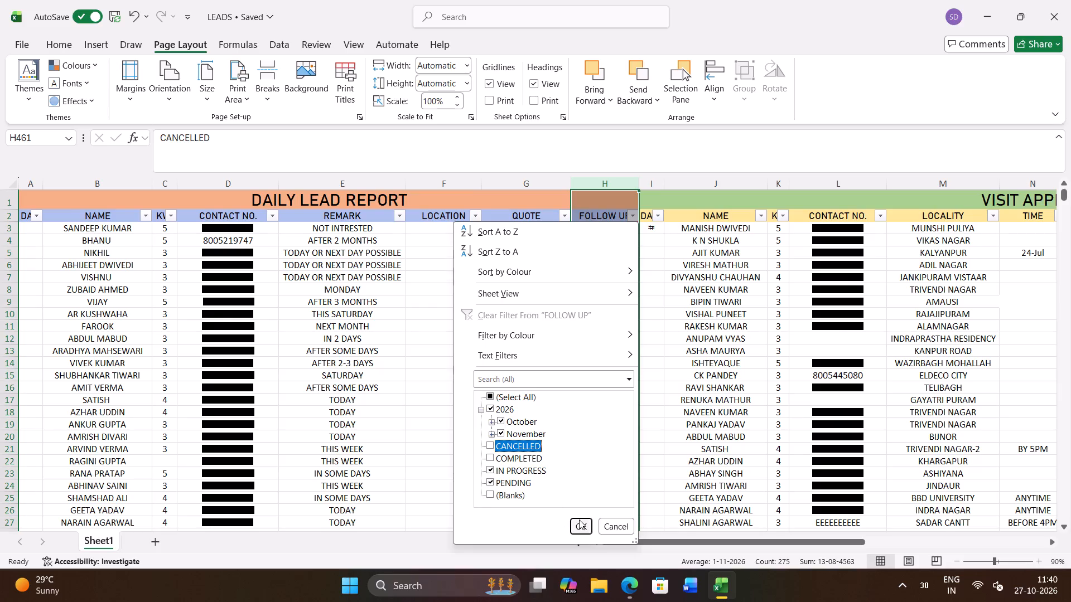
left_click(580, 522)
Examine the filtered leads and their follow-up dates through the last 20 October 2026 rows and back to the header.
scroll(770, 324, "down", 5)
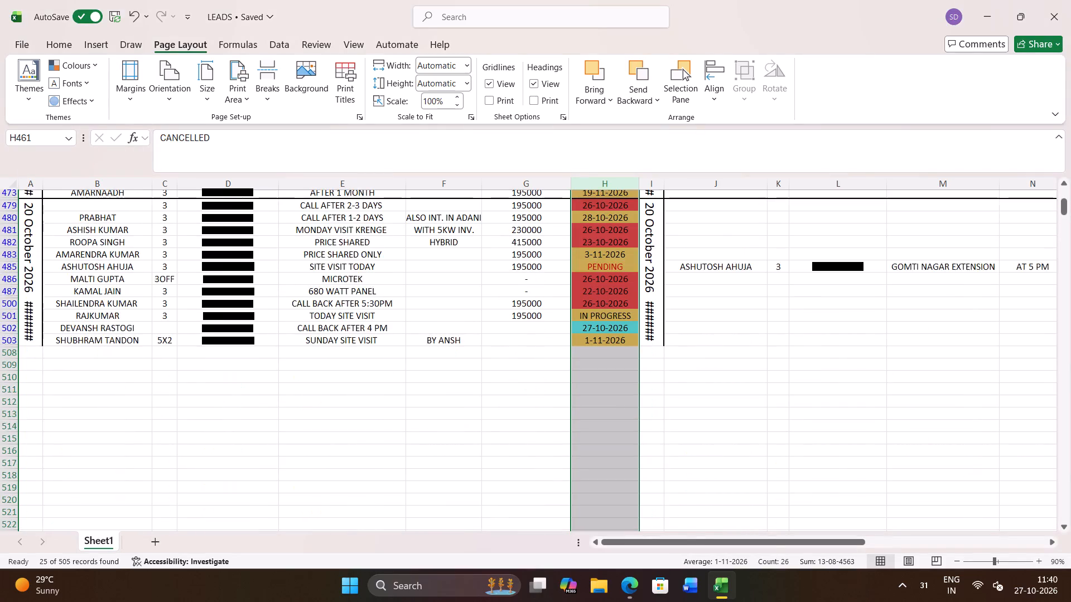
scroll(768, 343, "up", 7)
left_click(766, 318)
scroll(832, 321, "down", 2)
scroll(831, 322, "up", 1)
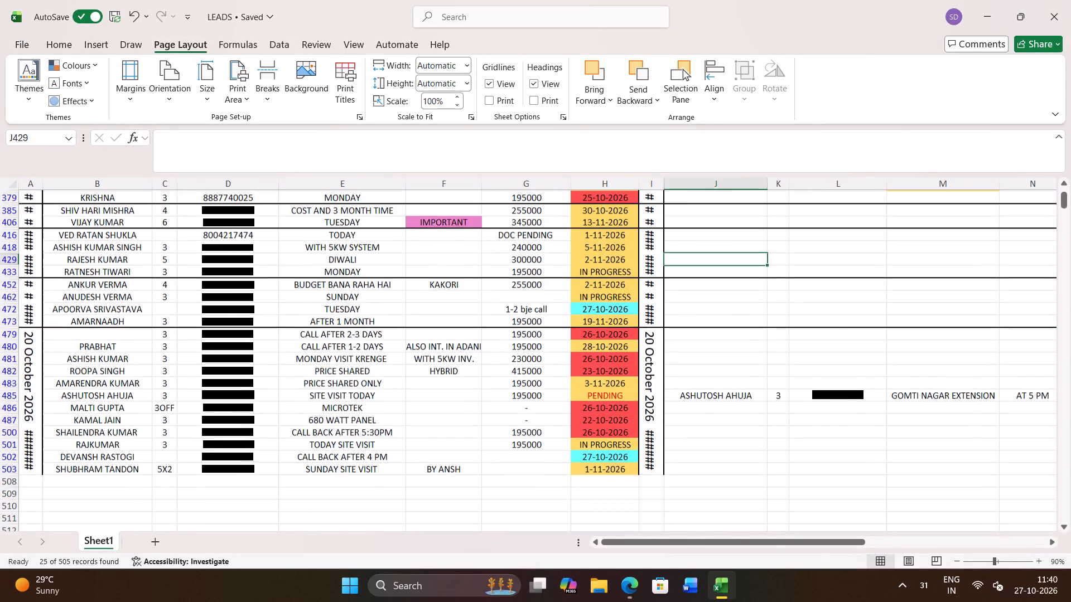
scroll(831, 322, "up", 1)
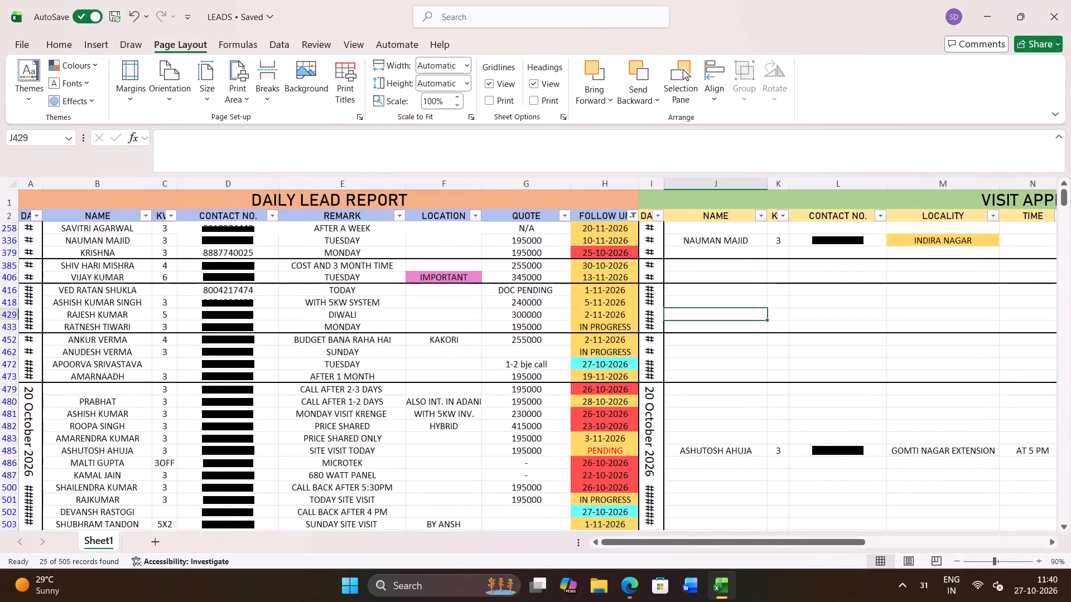
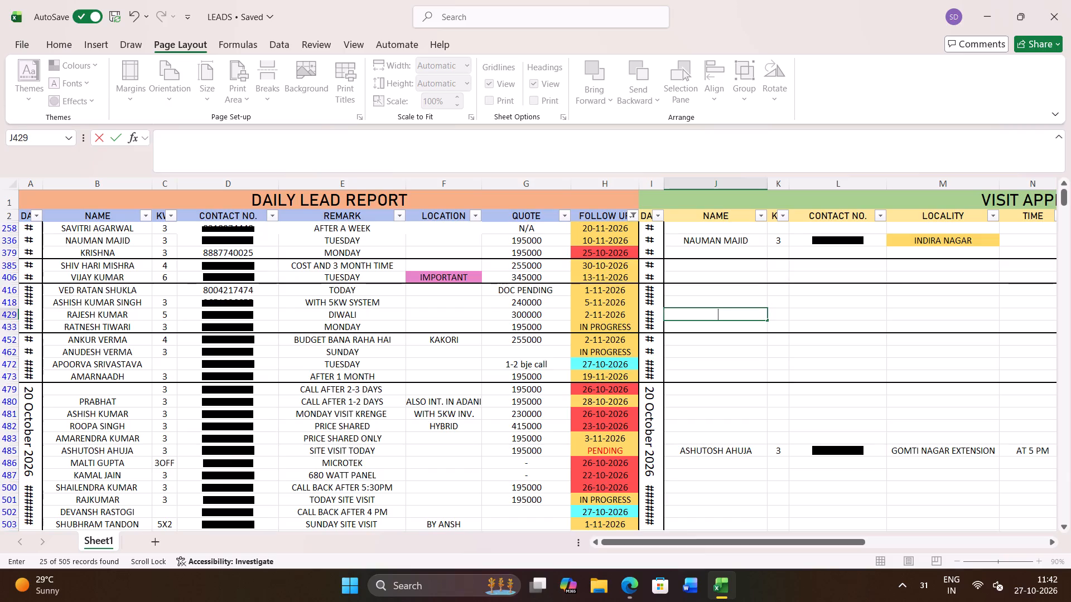
Recheck the remarks and follow-up dates of the filtered Daily Lead Report leads, down to the last entry and back to the header.
scroll(672, 436, "down", 5)
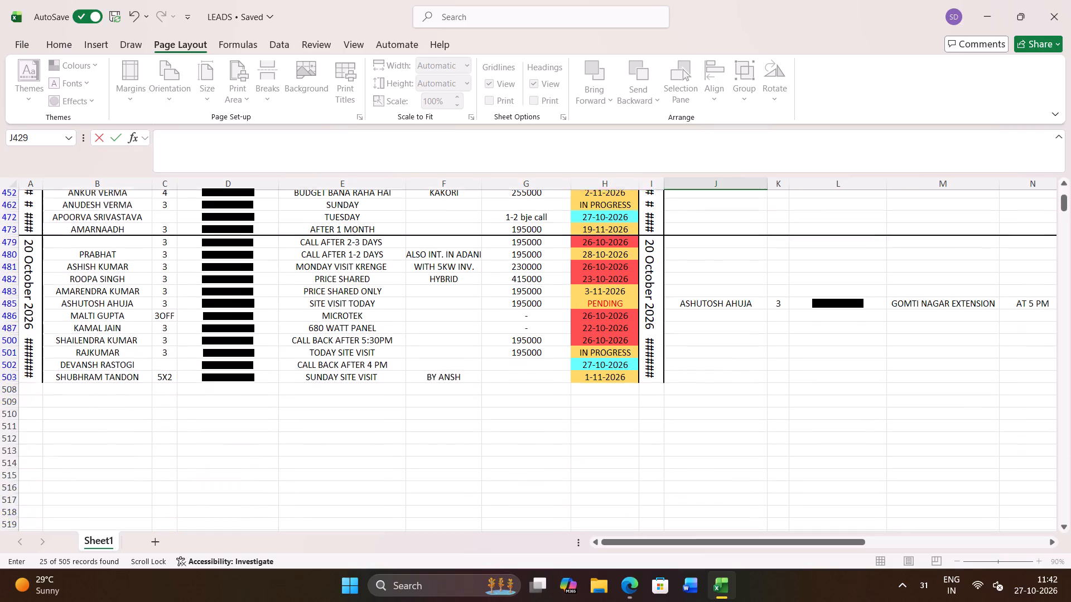
scroll(672, 436, "up", 6)
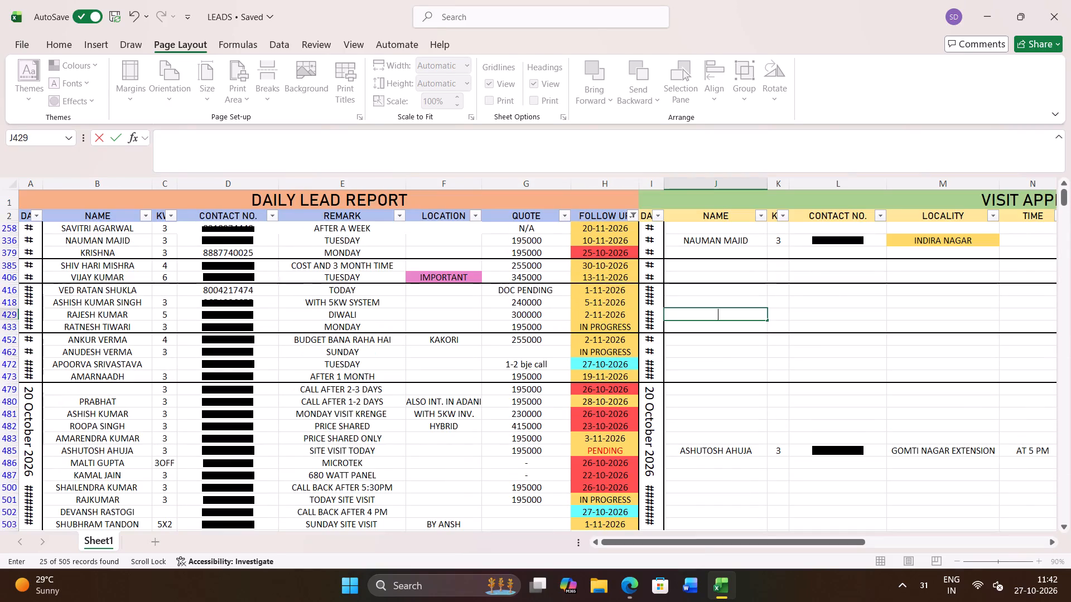
key("Down")
key("Down")
key("Down")
key("Down")
key("Down")
key("Down")
key("Down")
key("Down")
key("Down")
key("Down")
key("Down")
key("Down")
key("Down")
key("Down")
key("Down")
key("Down")
key("Down")
key("Down")
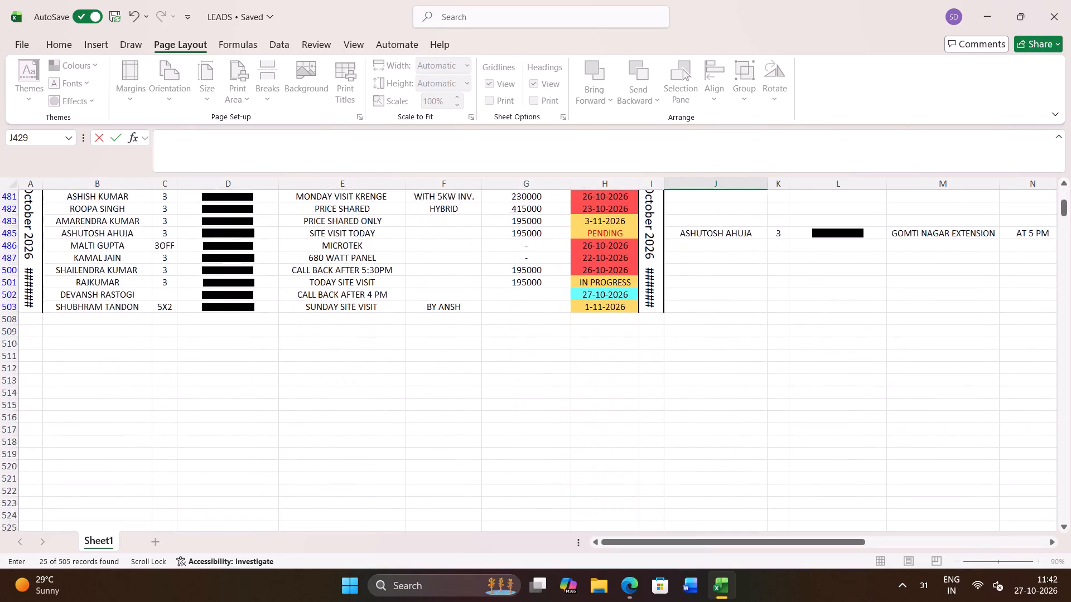
key("Up")
key("Up")
key("Up")
key("Up")
key("Up")
key("Up")
key("Up")
key("Up")
key("Up")
key("Up")
key("Up")
key("Up")
key("Up")
key("Up")
key("Up")
key("Up")
key("Up")
key("Up")
key("Up")
key("Up")
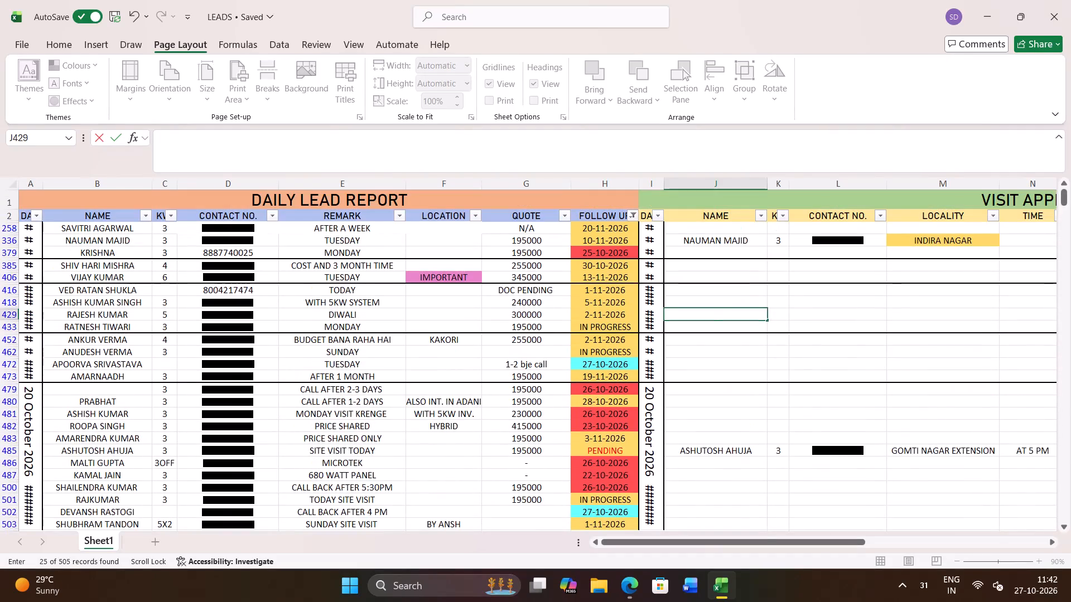
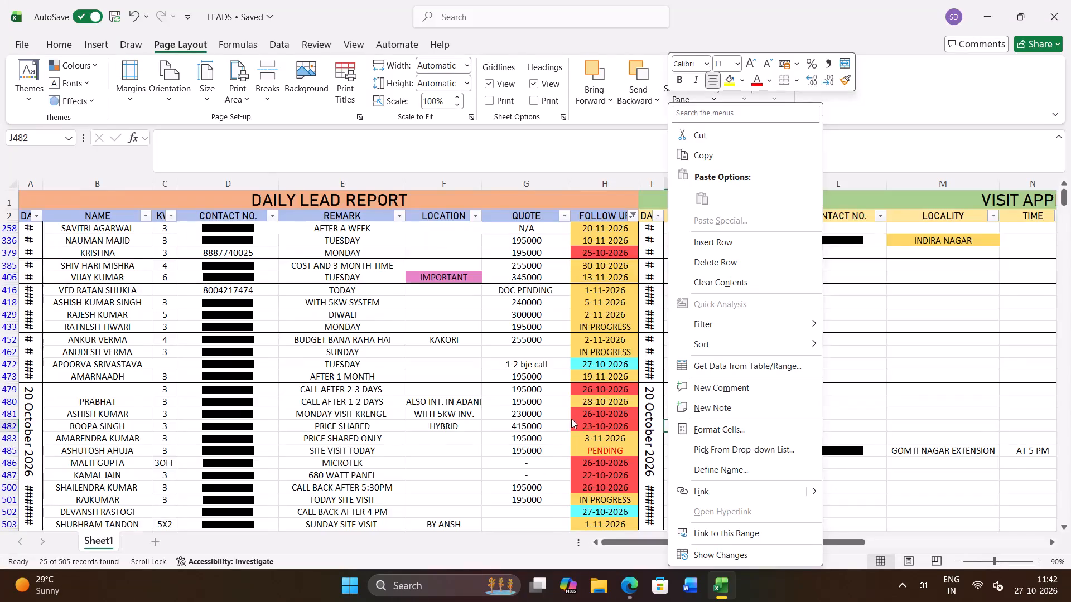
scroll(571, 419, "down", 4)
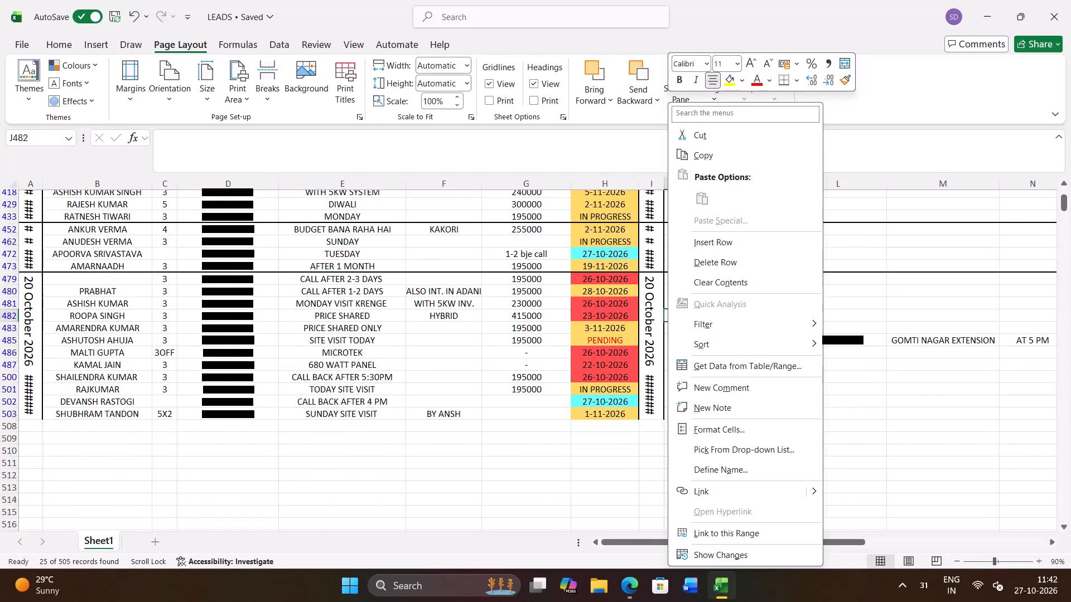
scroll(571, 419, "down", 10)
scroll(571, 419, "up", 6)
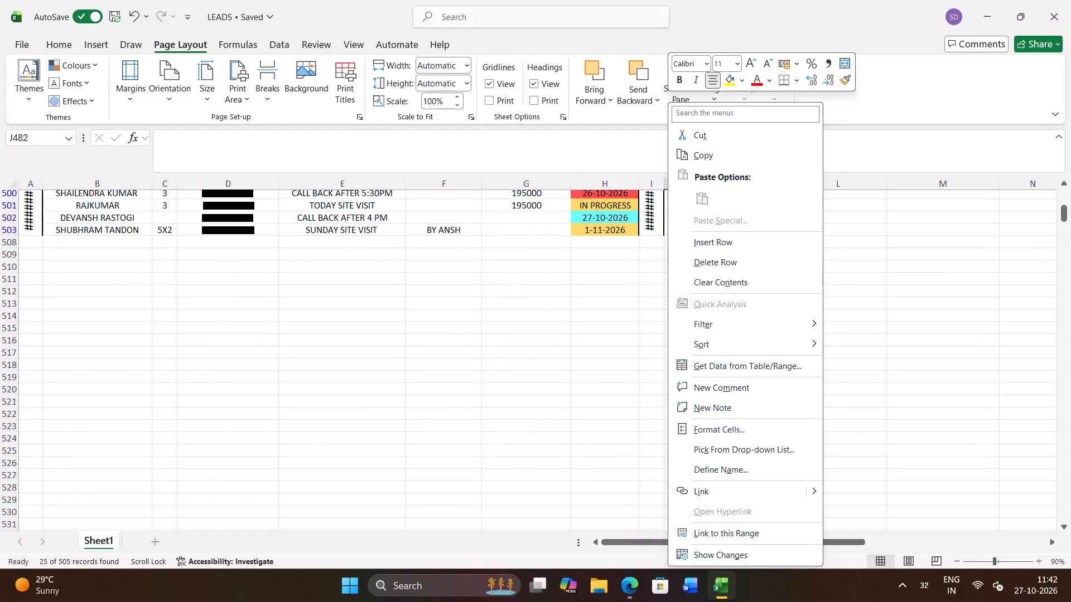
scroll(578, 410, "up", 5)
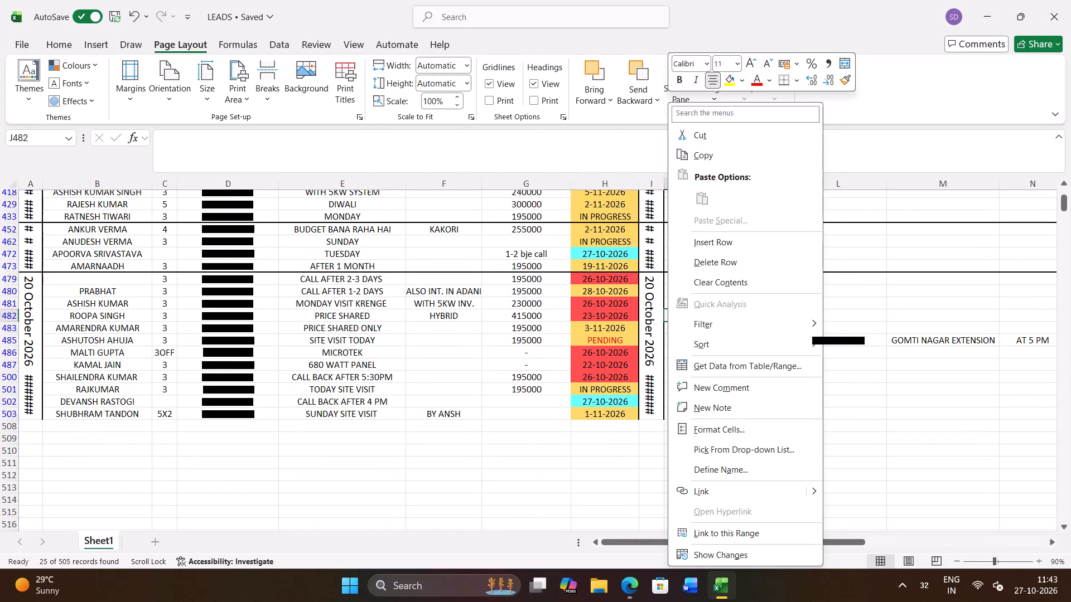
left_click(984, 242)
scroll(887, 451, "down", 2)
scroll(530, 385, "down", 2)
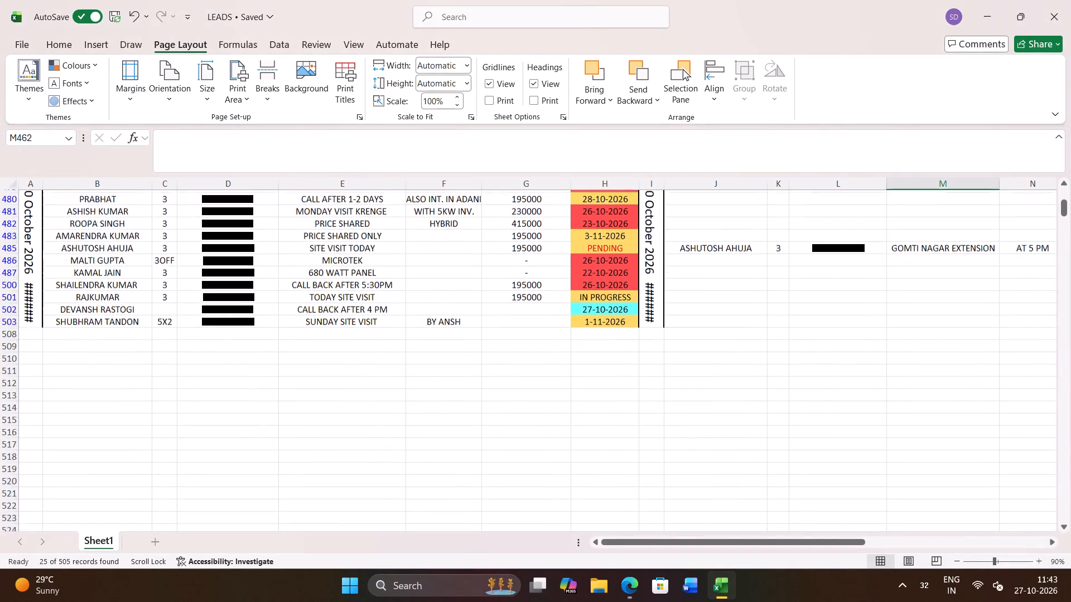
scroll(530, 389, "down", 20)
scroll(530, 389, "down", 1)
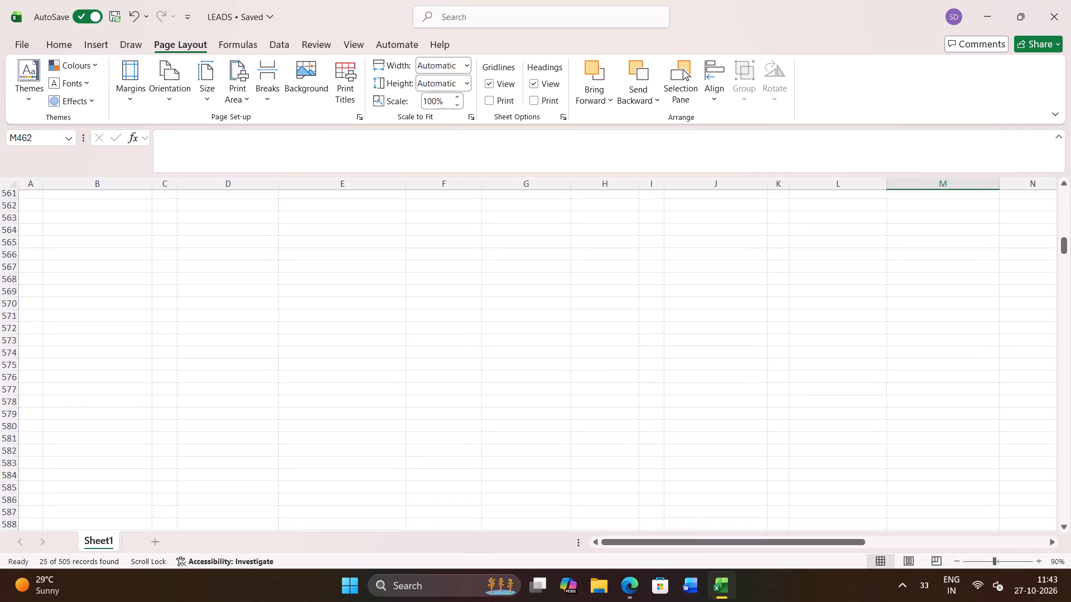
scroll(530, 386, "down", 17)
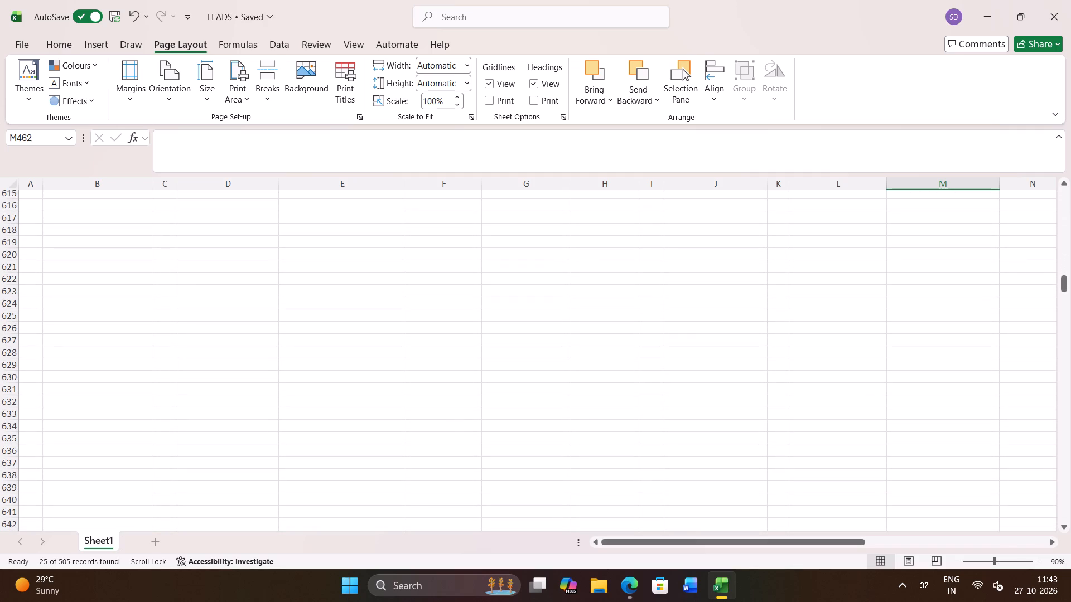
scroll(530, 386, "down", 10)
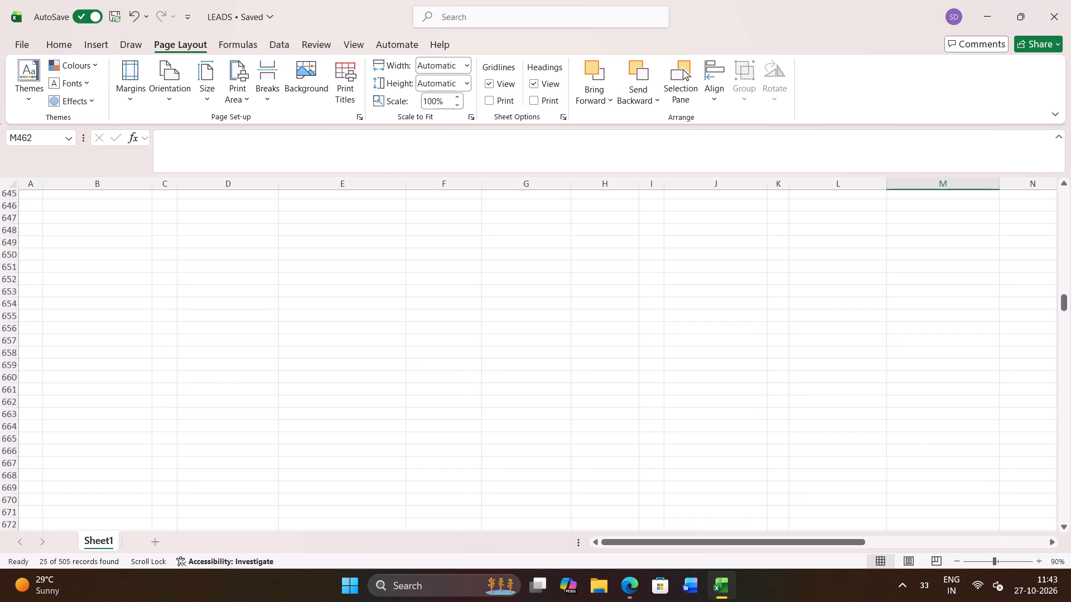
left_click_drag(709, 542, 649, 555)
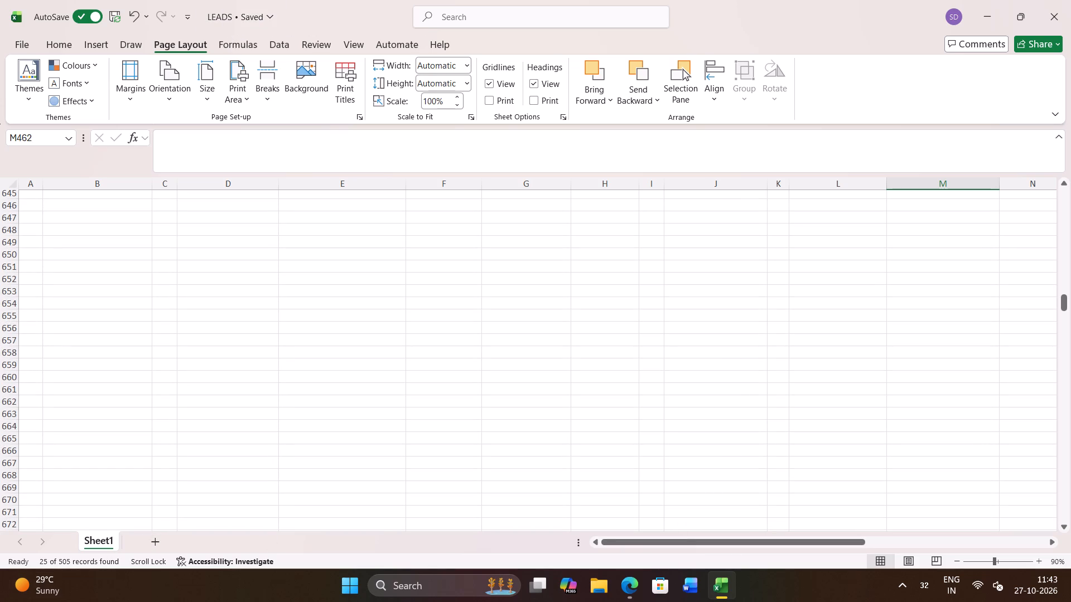
Bring up the start page that lists the recent workbooks and file options.
left_click(14, 50)
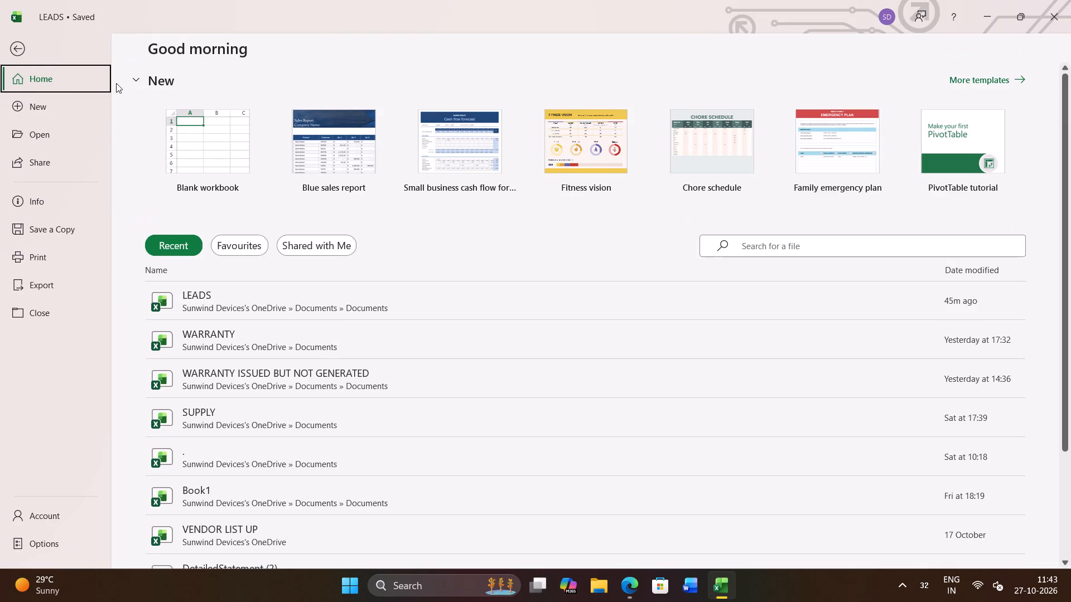
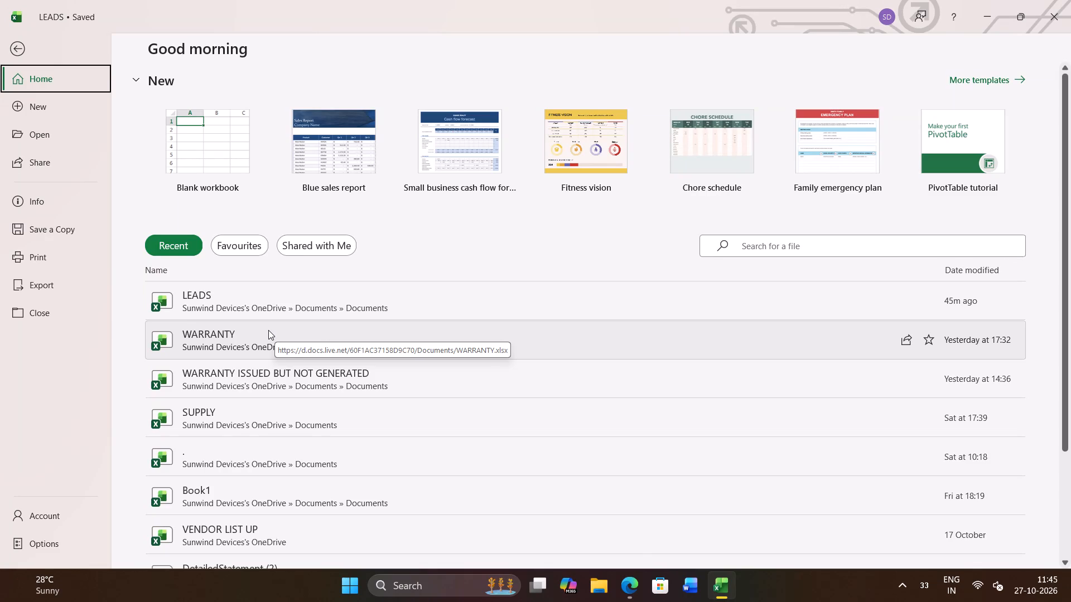
Return to the LEADS workbook and go to the most recent leads at the end of the filtered list.
left_click(262, 289)
scroll(637, 381, "down", 11)
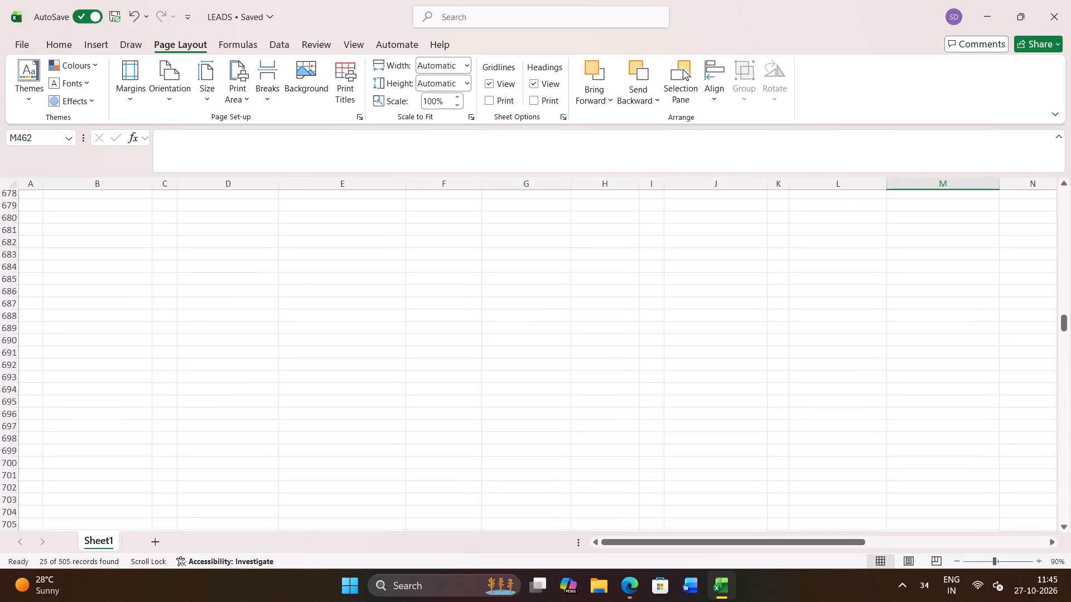
scroll(637, 381, "down", 4)
left_click(1065, 331)
left_click_drag(1065, 331, 1063, 293)
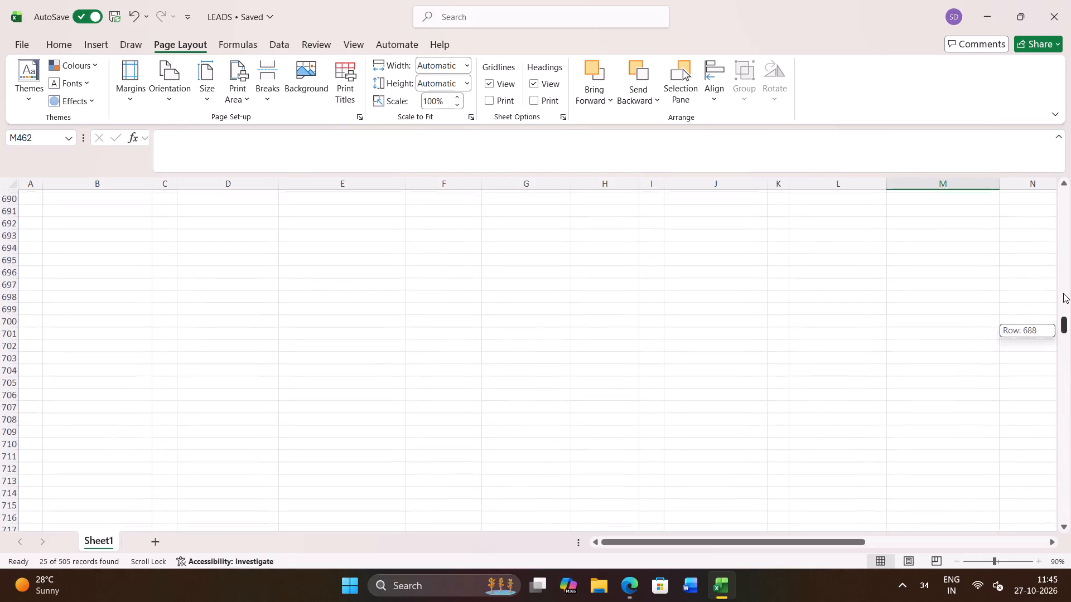
left_click_drag(1063, 293, 1070, 283)
scroll(1069, 280, "up", 20)
scroll(1069, 280, "up", 8)
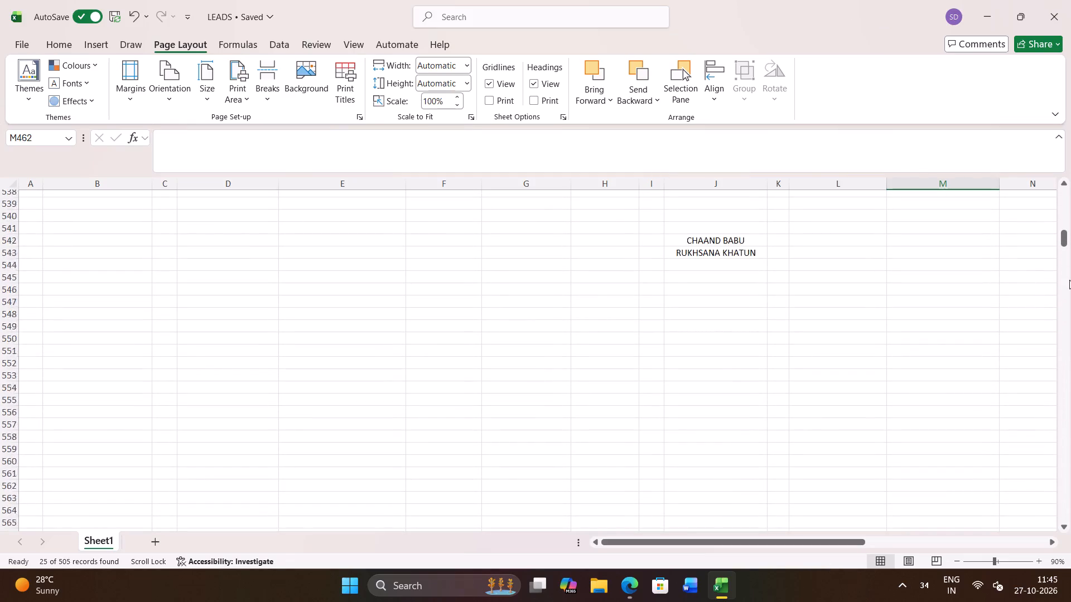
scroll(1069, 280, "up", 11)
left_click(1069, 280)
scroll(1069, 280, "up", 20)
scroll(1069, 280, "up", 4)
scroll(1023, 285, "down", 2)
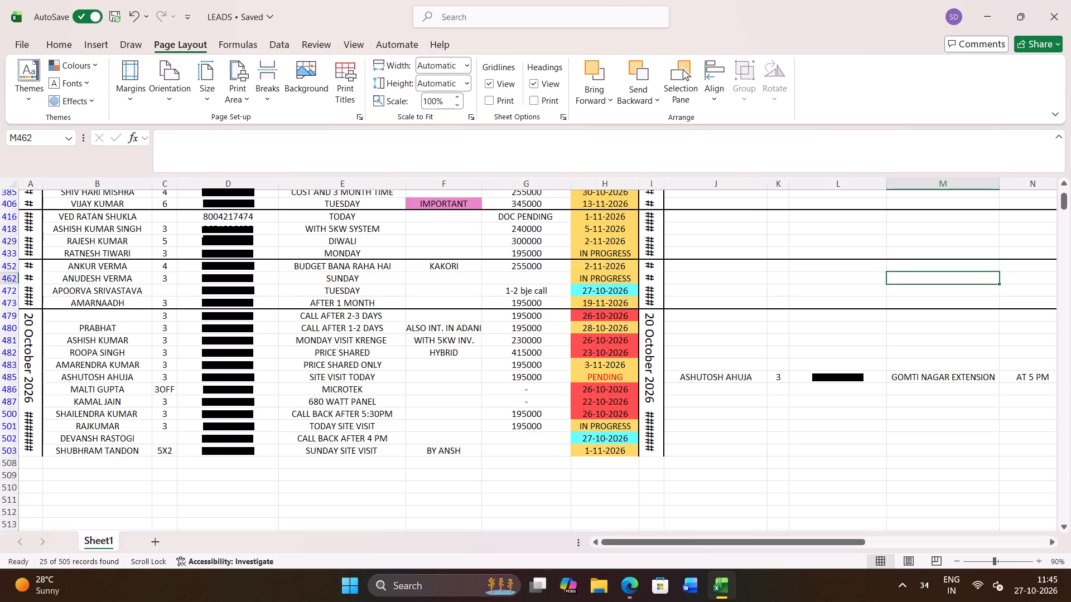
Examine the last lead rows and the row 472 lead, checking their remarks and 27-10-2026 follow-up dates.
left_click_drag(597, 441, 61, 445)
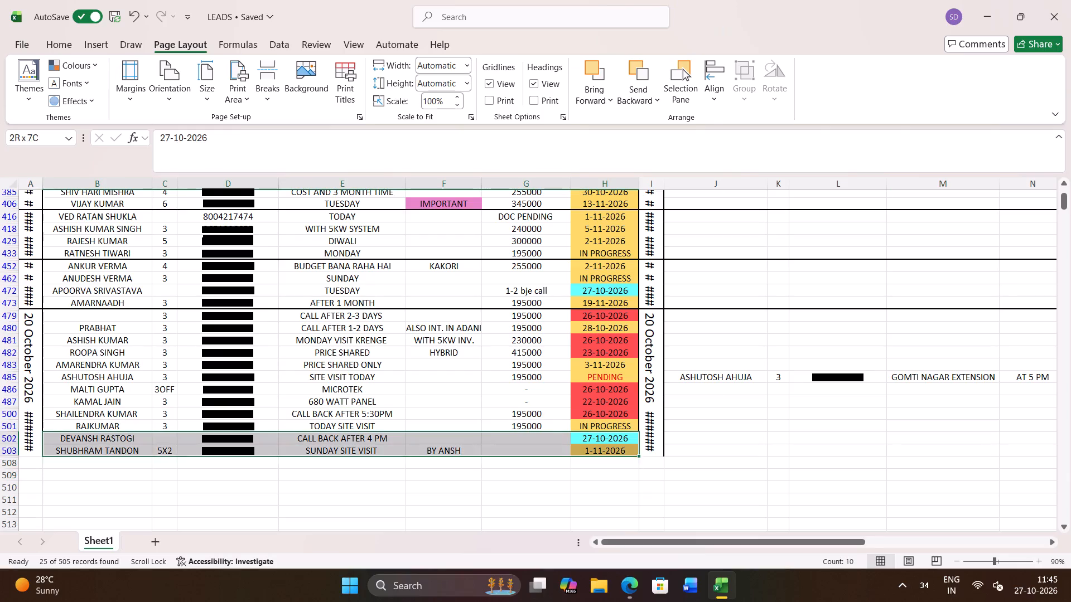
left_click_drag(61, 445, 69, 438)
left_click_drag(77, 435, 604, 435)
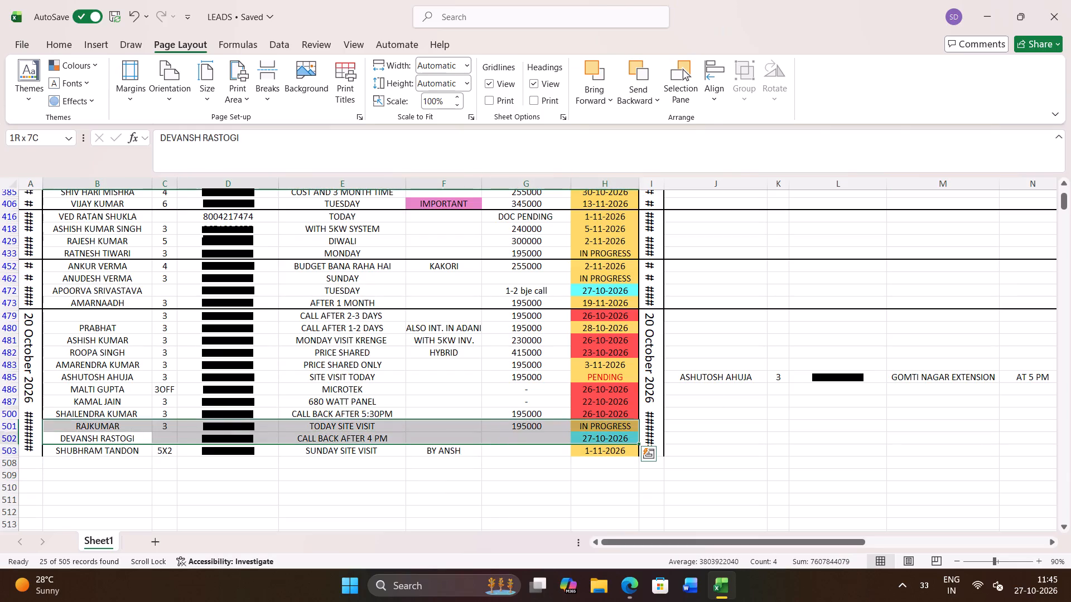
left_click_drag(604, 435, 606, 436)
left_click_drag(67, 292, 645, 315)
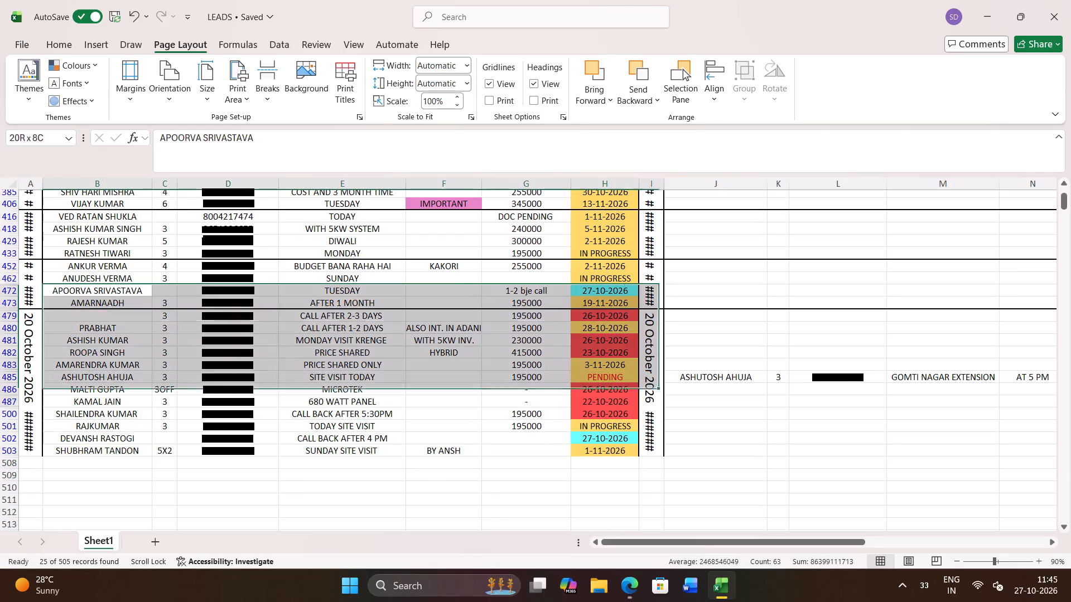
left_click_drag(645, 315, 619, 289)
scroll(613, 382, "up", 5)
scroll(613, 382, "down", 3)
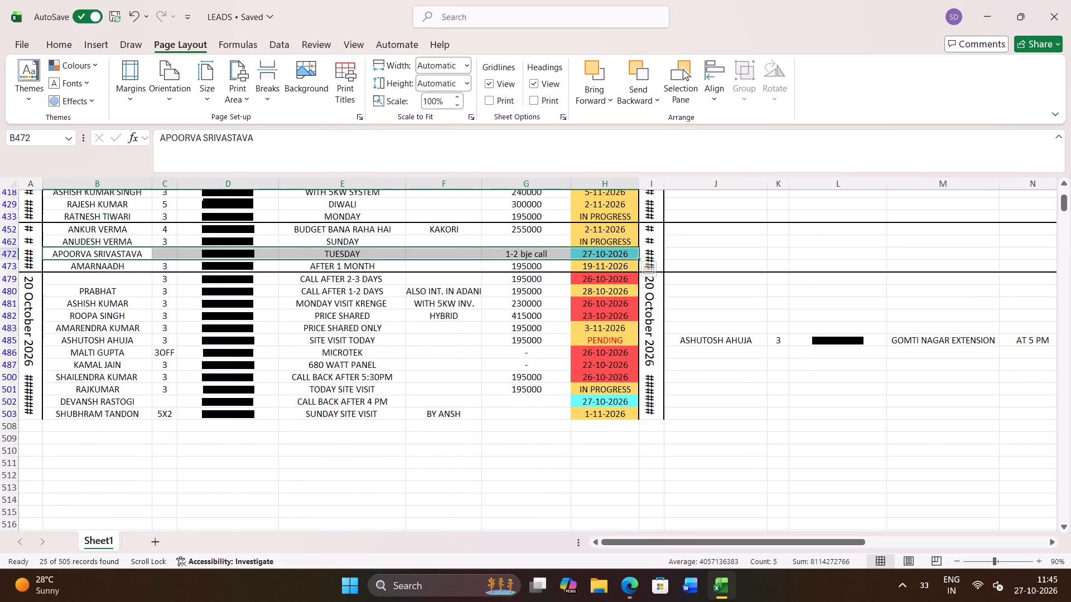
Set the follow-up of the row 501 lead, remarked TODAY SITE VISIT, to 27 oct.
left_click_drag(604, 390, 89, 400)
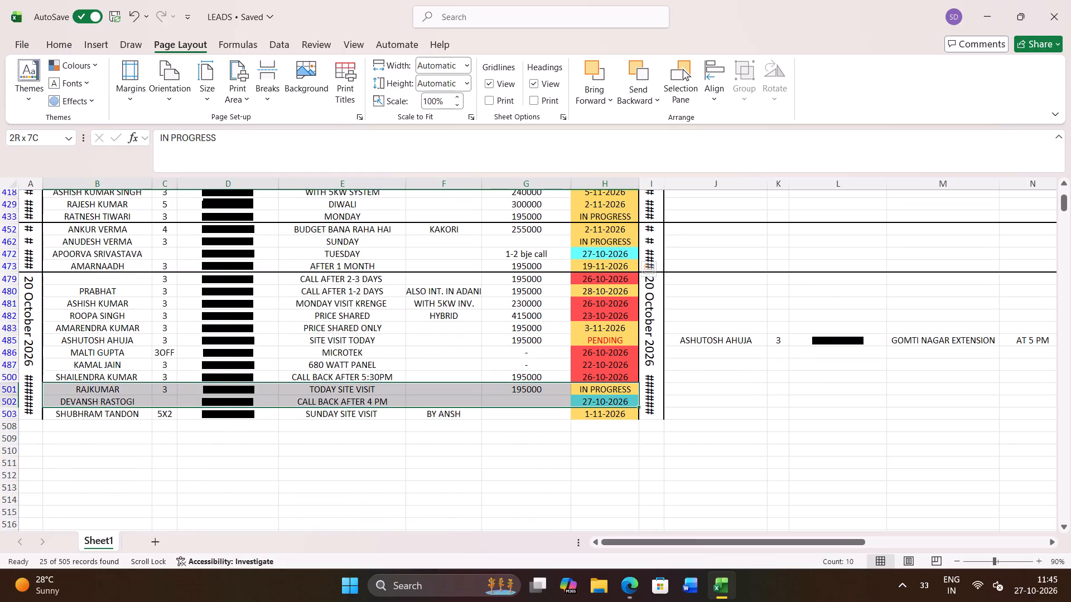
left_click_drag(89, 400, 84, 392)
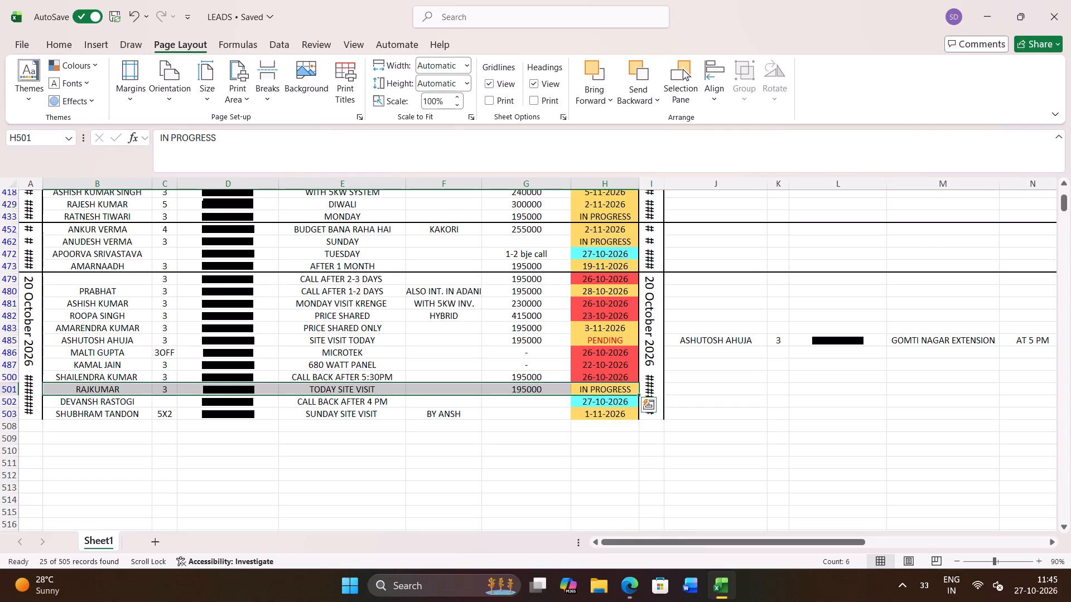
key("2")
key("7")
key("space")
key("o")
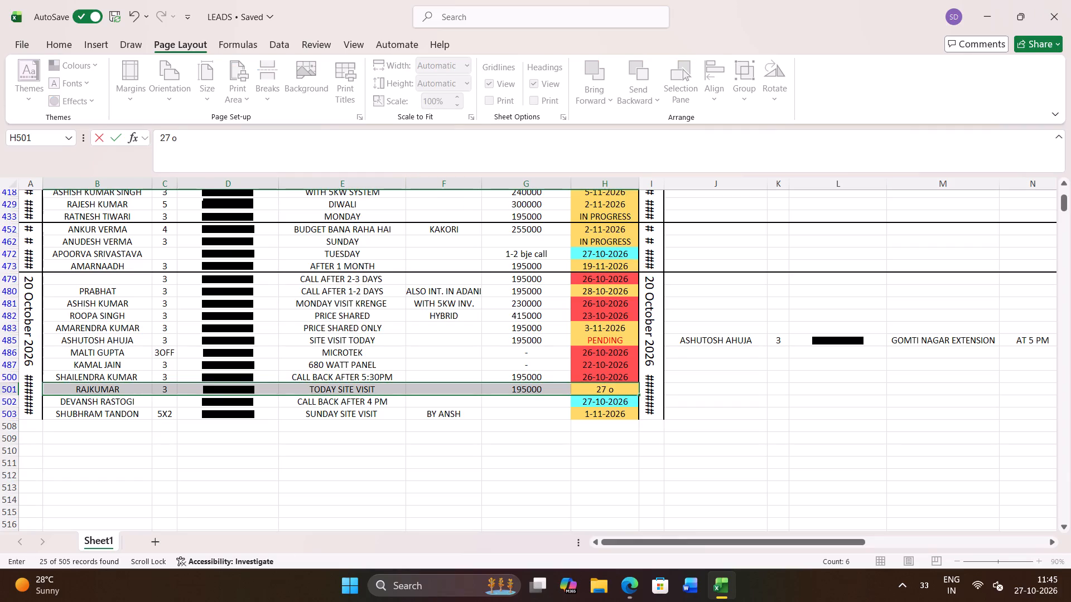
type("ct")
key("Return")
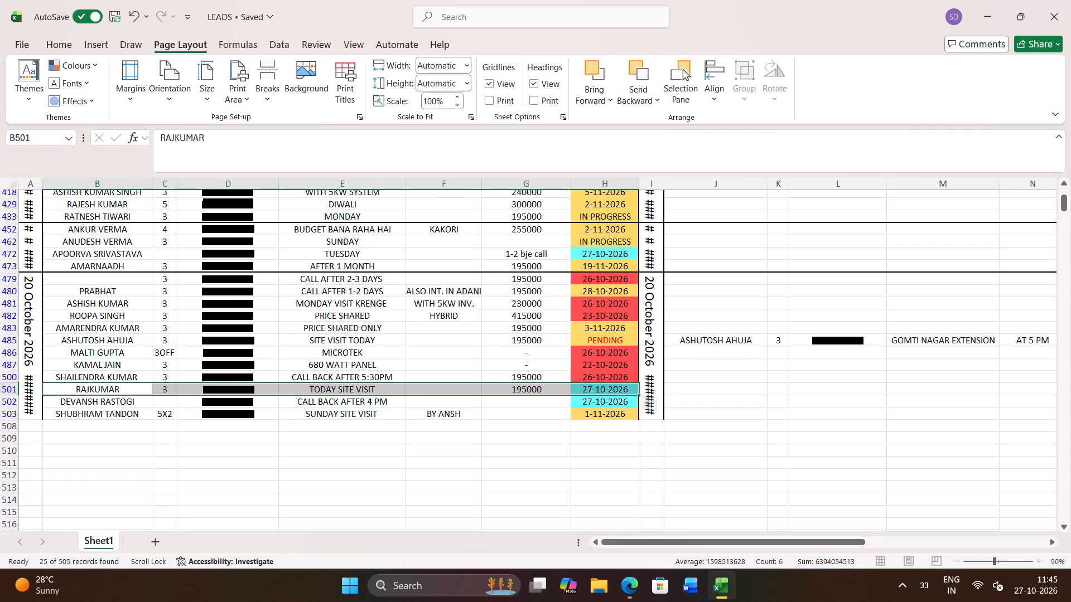
Examine the row 500 lead, remarked CALL BACK AFTER 5:30PM, along with the rest of the filtered lead list.
left_click(785, 379)
left_click_drag(609, 380, 69, 377)
left_click_drag(605, 378, 178, 386)
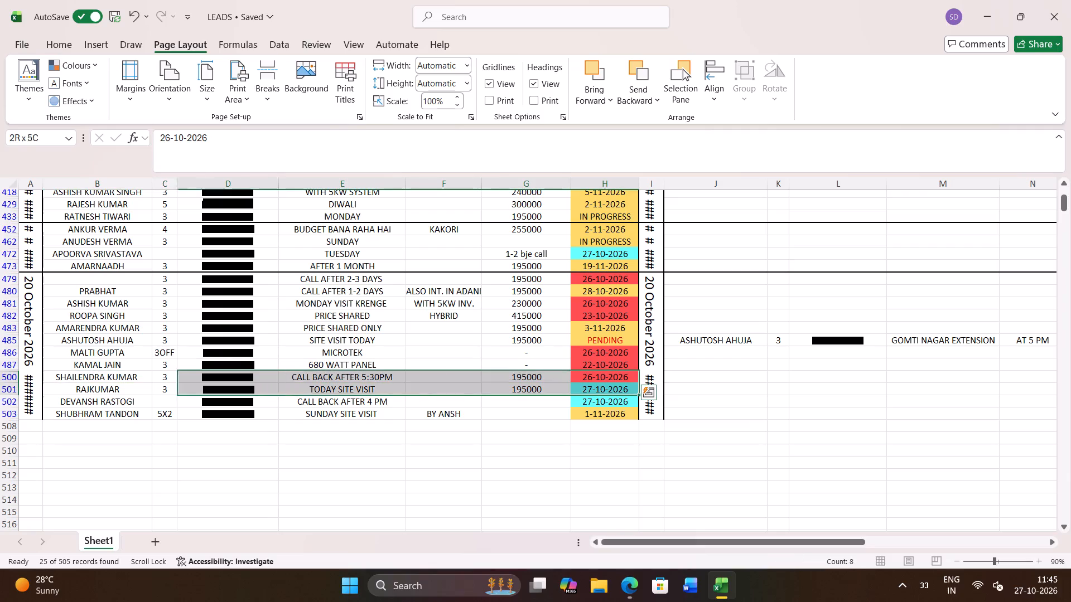
left_click_drag(178, 386, 85, 377)
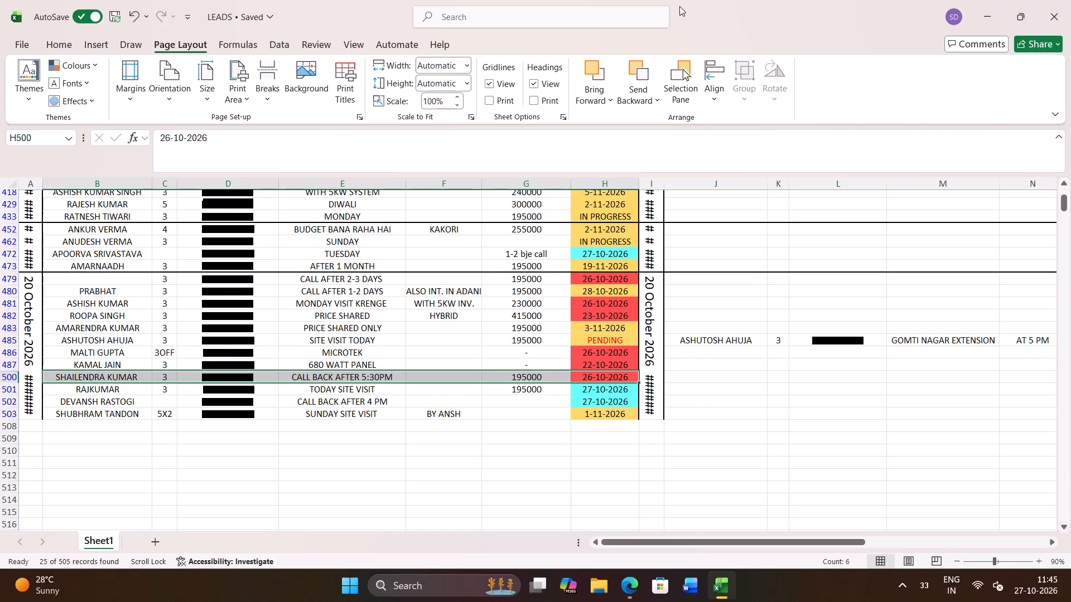
scroll(679, 6, "up", 3)
scroll(679, 6, "down", 1)
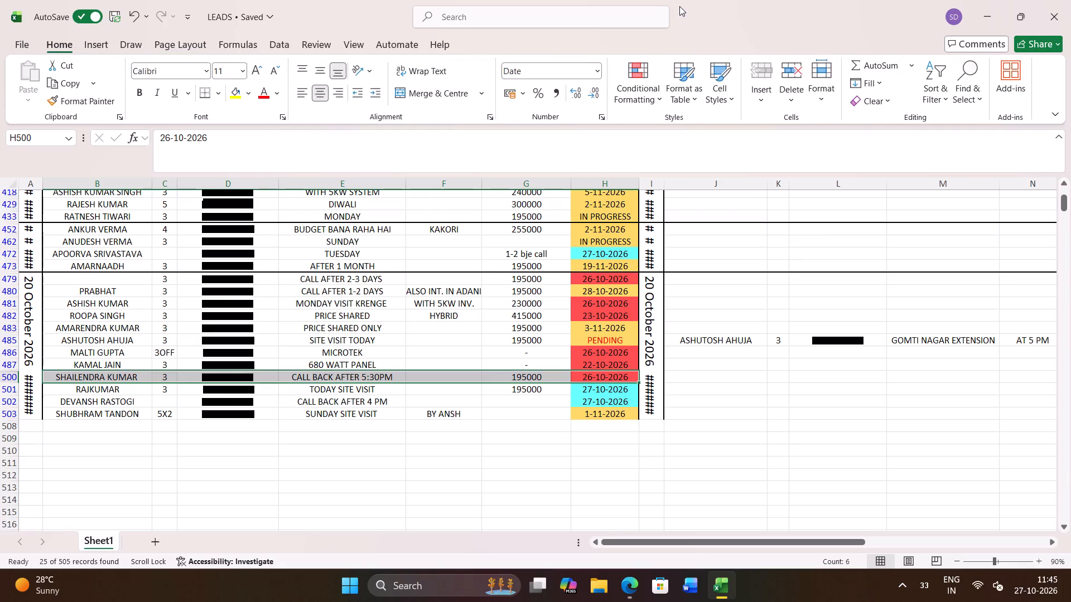
scroll(711, 266, "up", 3)
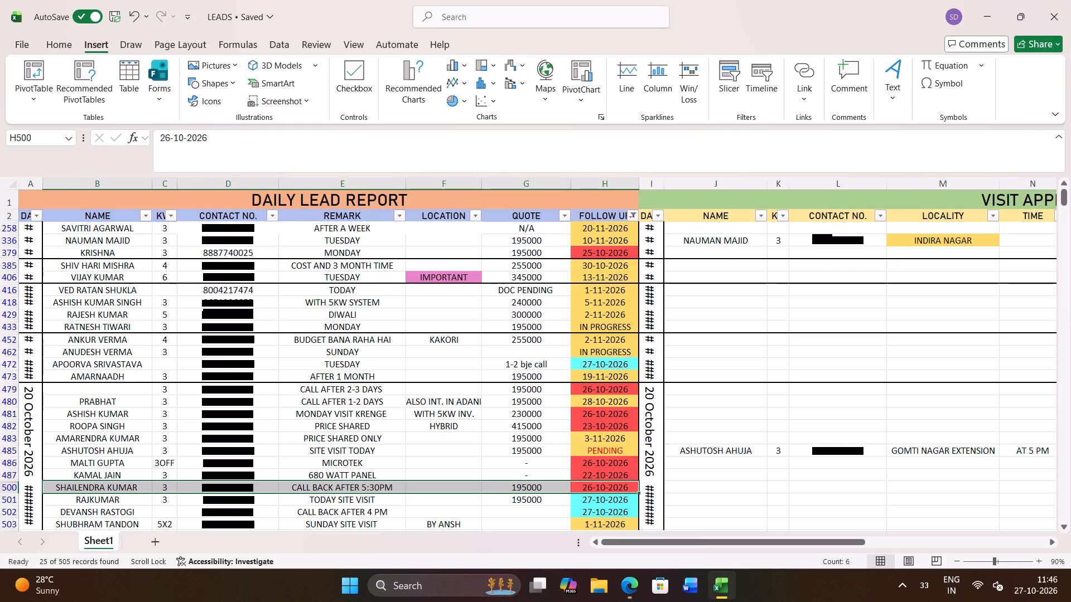
scroll(678, 350, "up", 6)
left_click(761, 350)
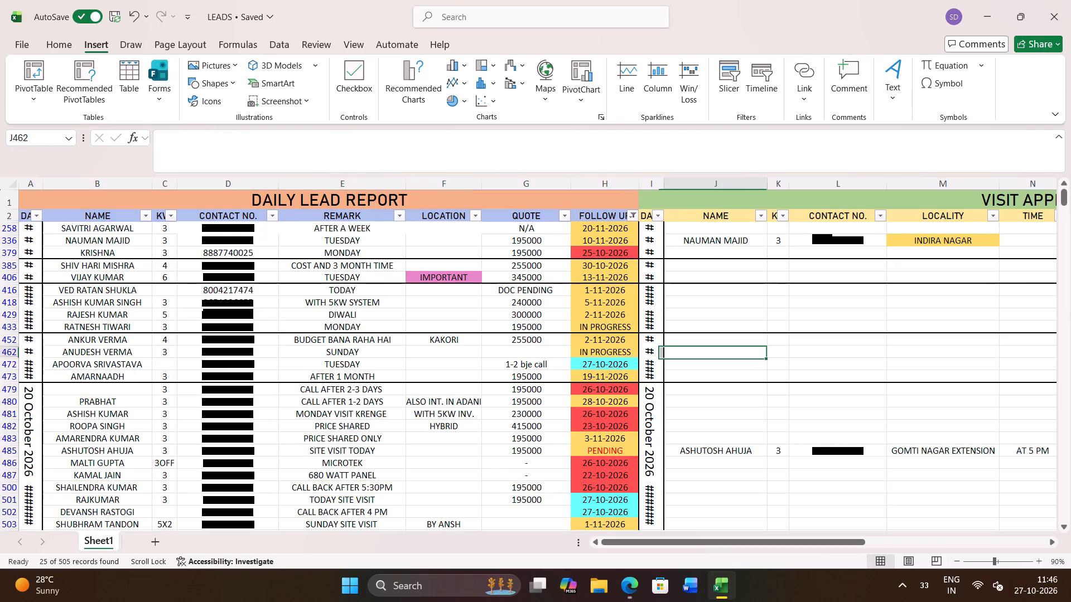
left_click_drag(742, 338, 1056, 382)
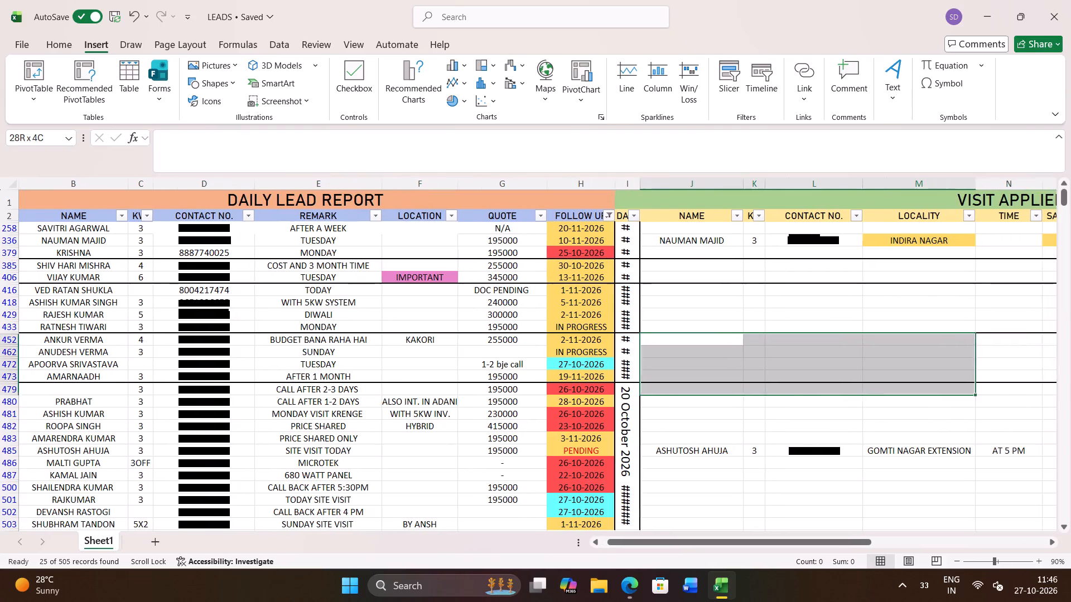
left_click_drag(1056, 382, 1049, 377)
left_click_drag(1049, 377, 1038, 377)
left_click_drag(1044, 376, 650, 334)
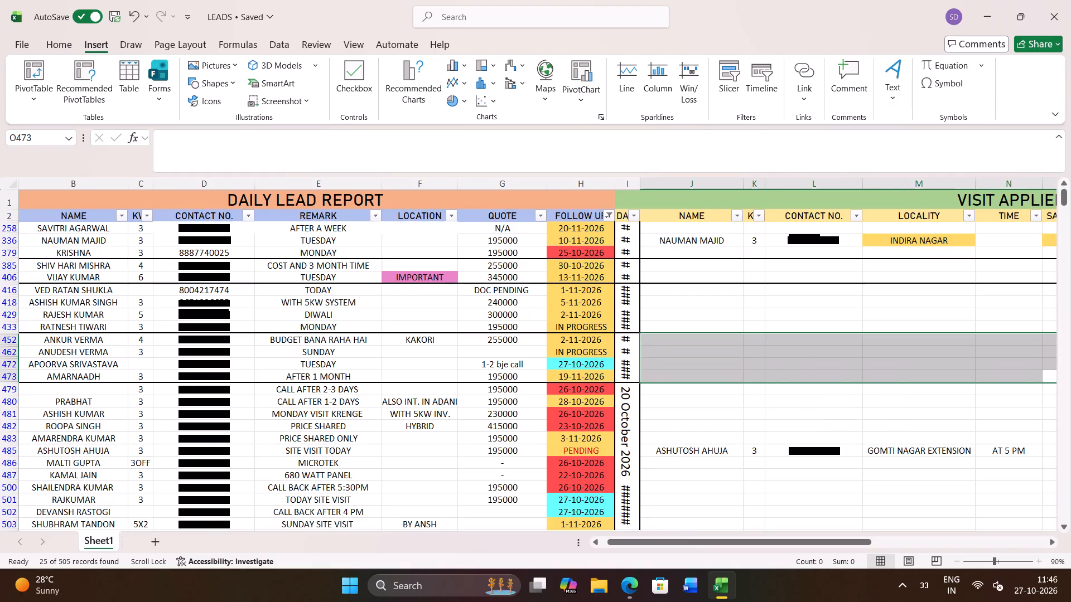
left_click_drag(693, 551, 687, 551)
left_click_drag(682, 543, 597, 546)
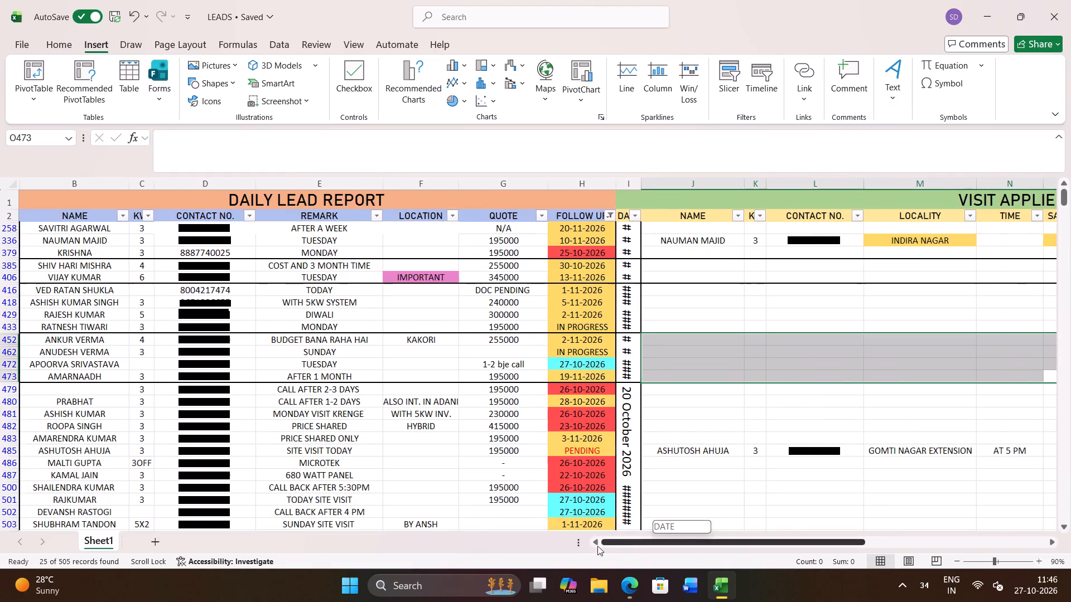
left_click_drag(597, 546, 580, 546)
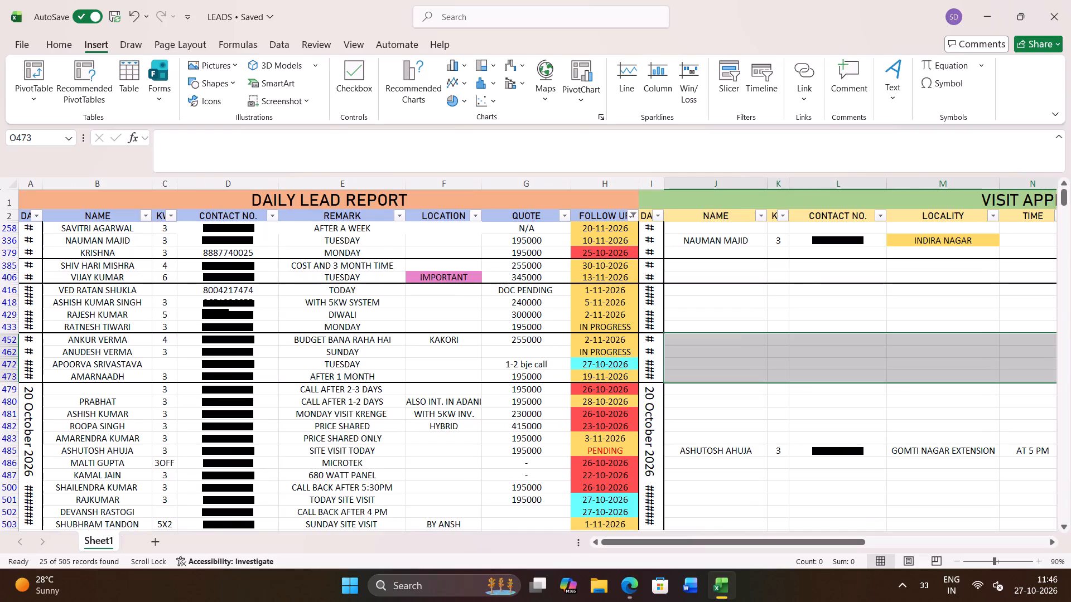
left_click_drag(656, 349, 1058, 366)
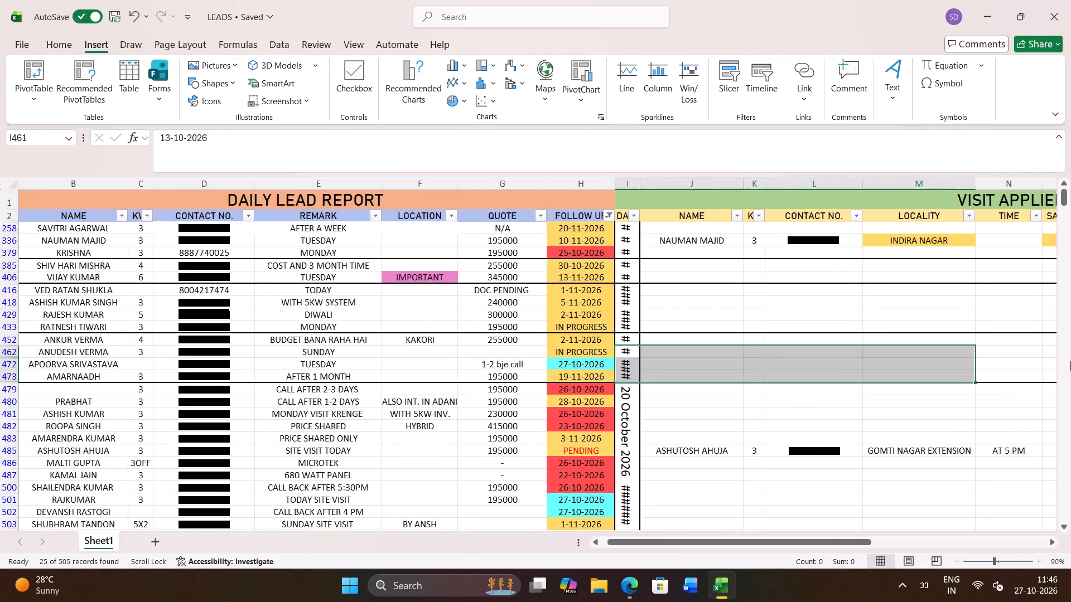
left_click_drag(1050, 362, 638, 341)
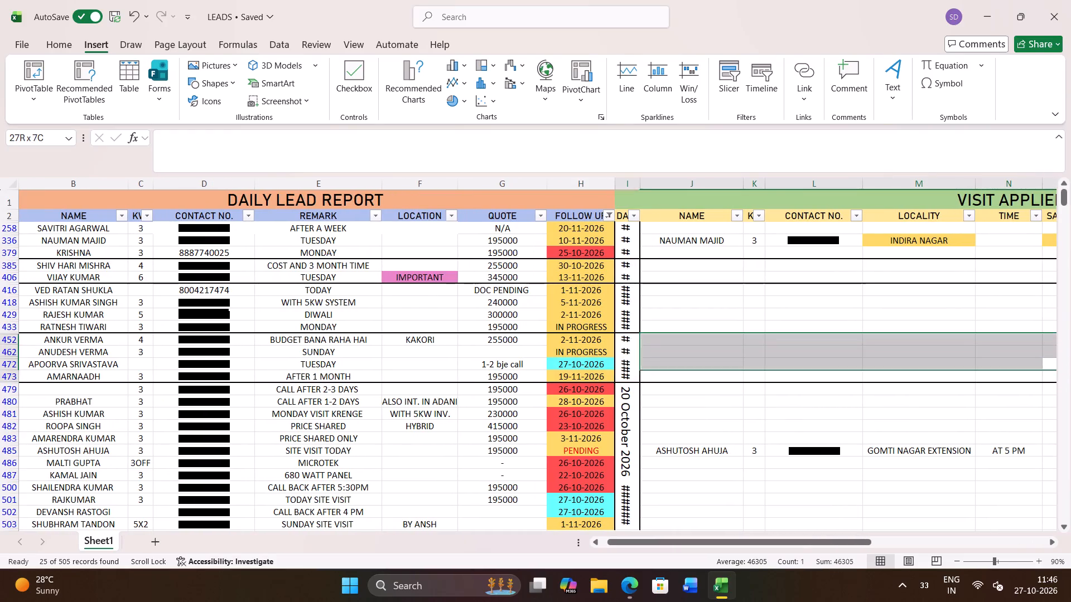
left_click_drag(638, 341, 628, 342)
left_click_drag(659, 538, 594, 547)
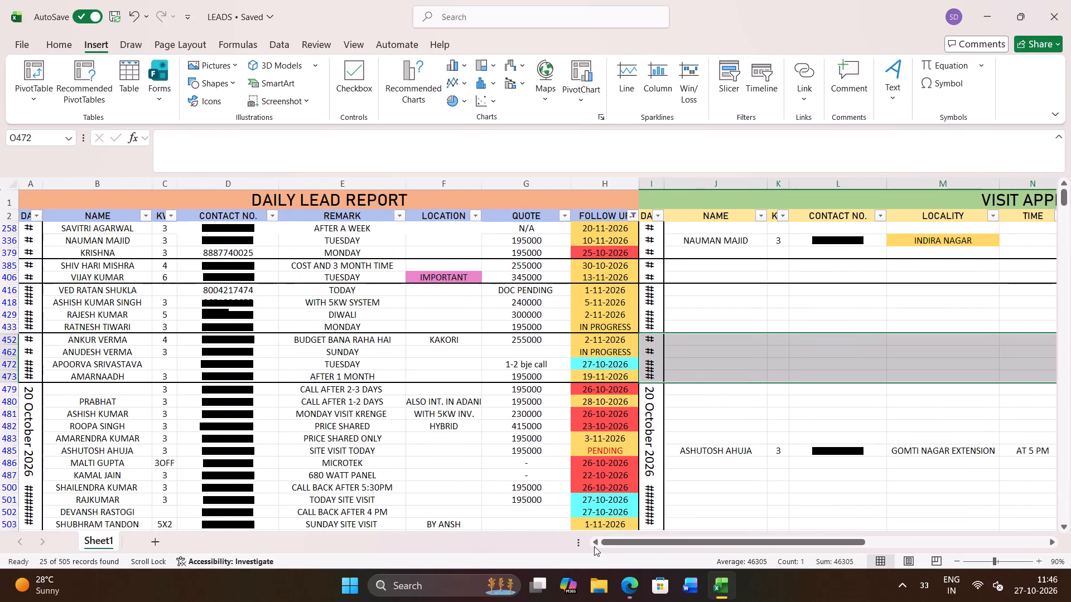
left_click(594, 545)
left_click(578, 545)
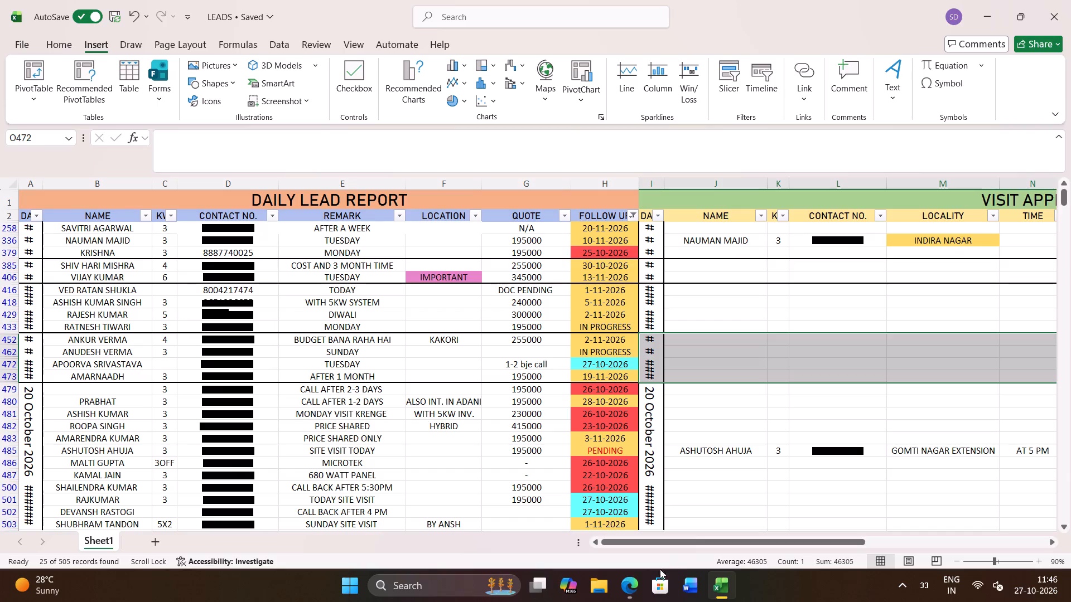
Switch to the dealer portal in Edge and open the most recently created lead from the Lead list, dismissing its notice.
left_click(636, 589)
left_click(134, 7)
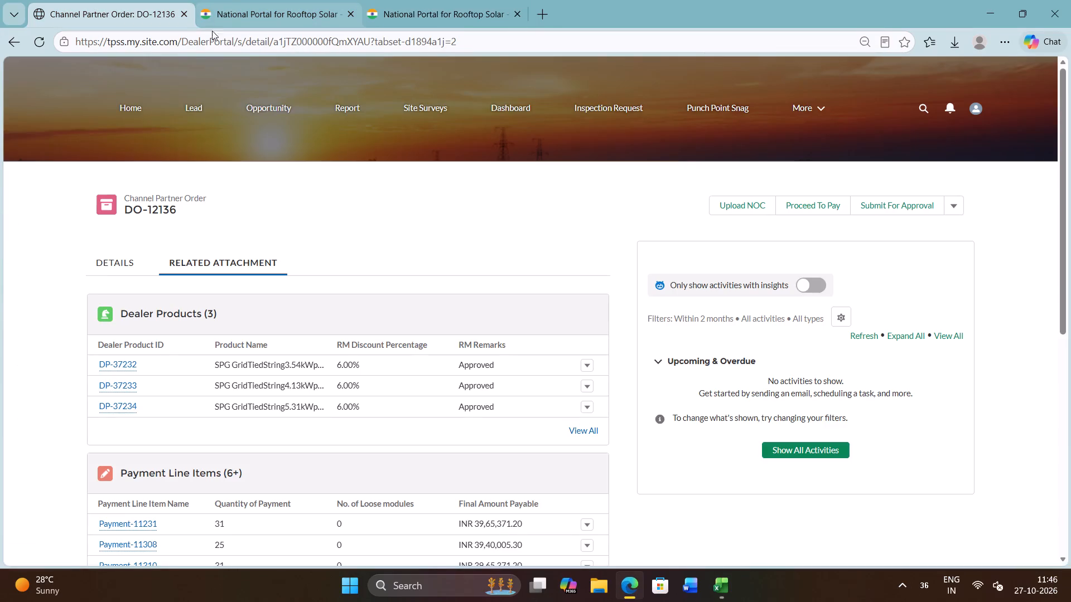
left_click(197, 91)
left_click(182, 110)
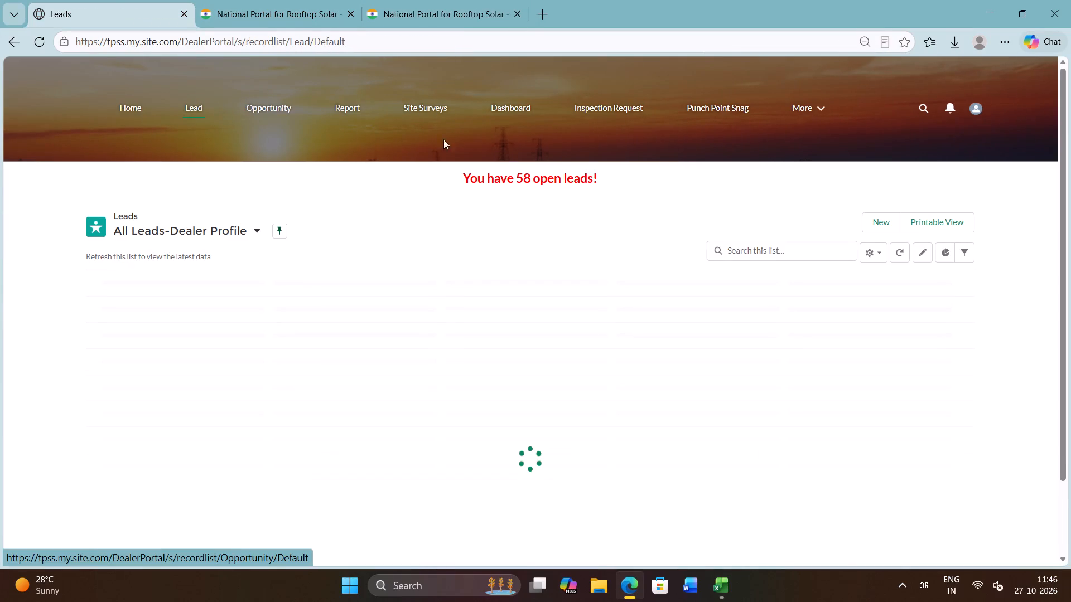
left_click_drag(456, 179, 625, 182)
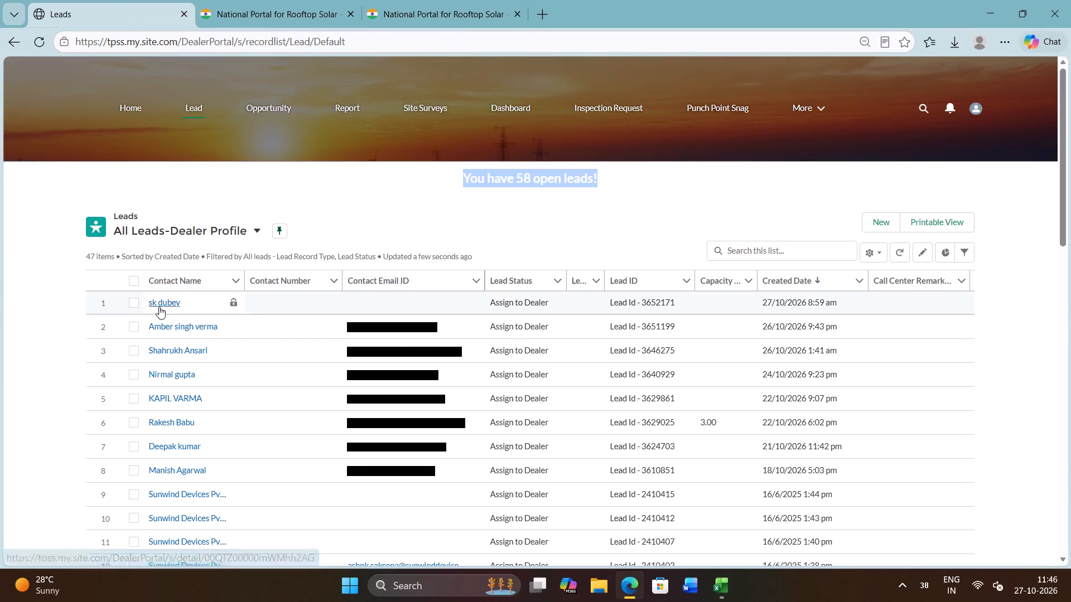
left_click(158, 302)
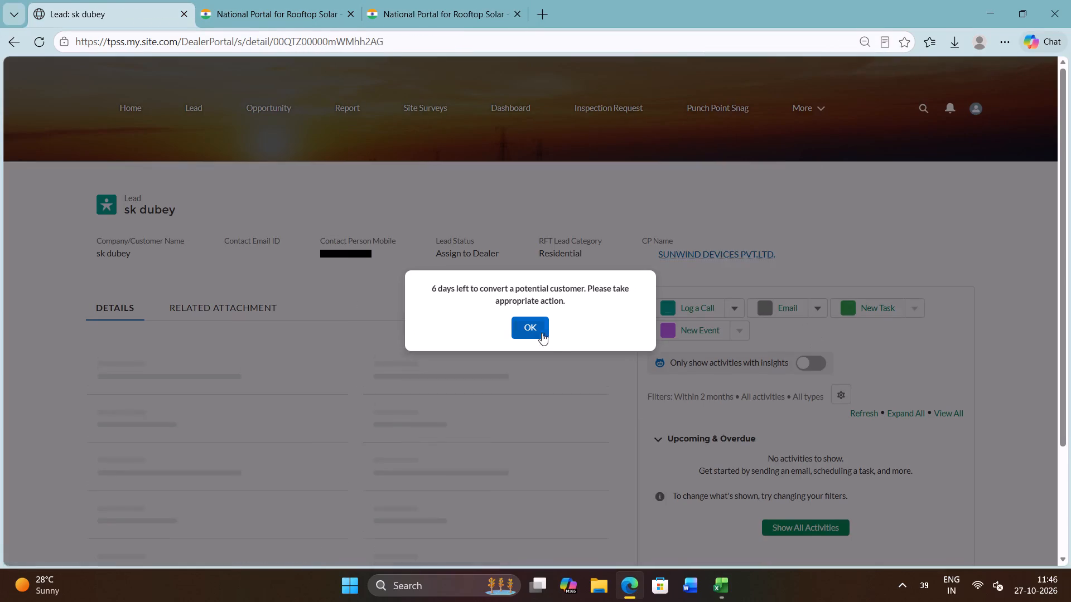
left_click(548, 341)
left_click(533, 332)
Set the lead's Lead Status to Qualified.
left_click(331, 455)
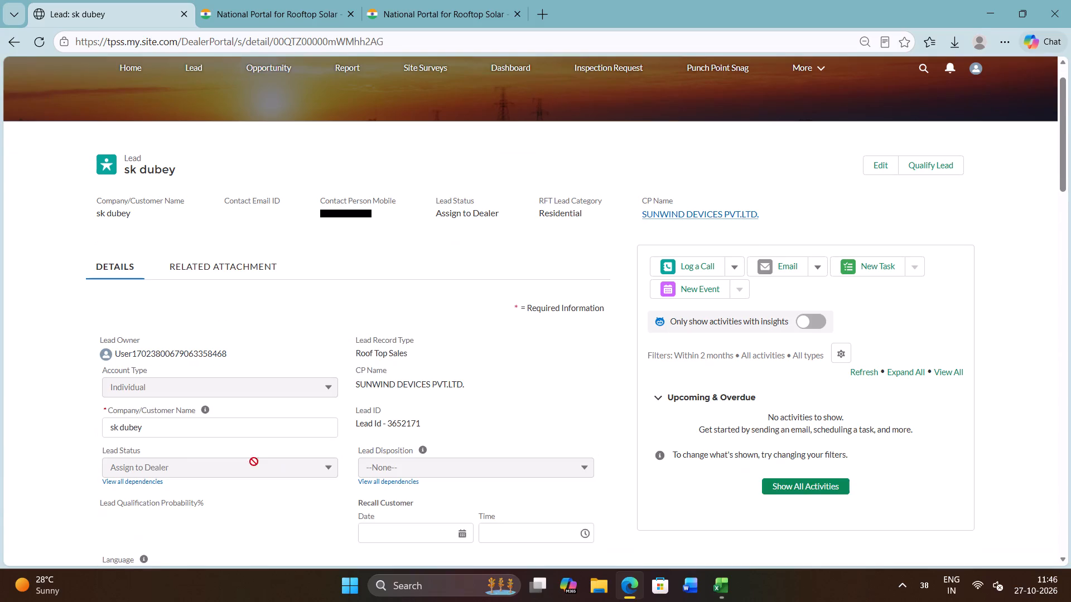
left_click(149, 468)
left_click(143, 468)
left_click(186, 430)
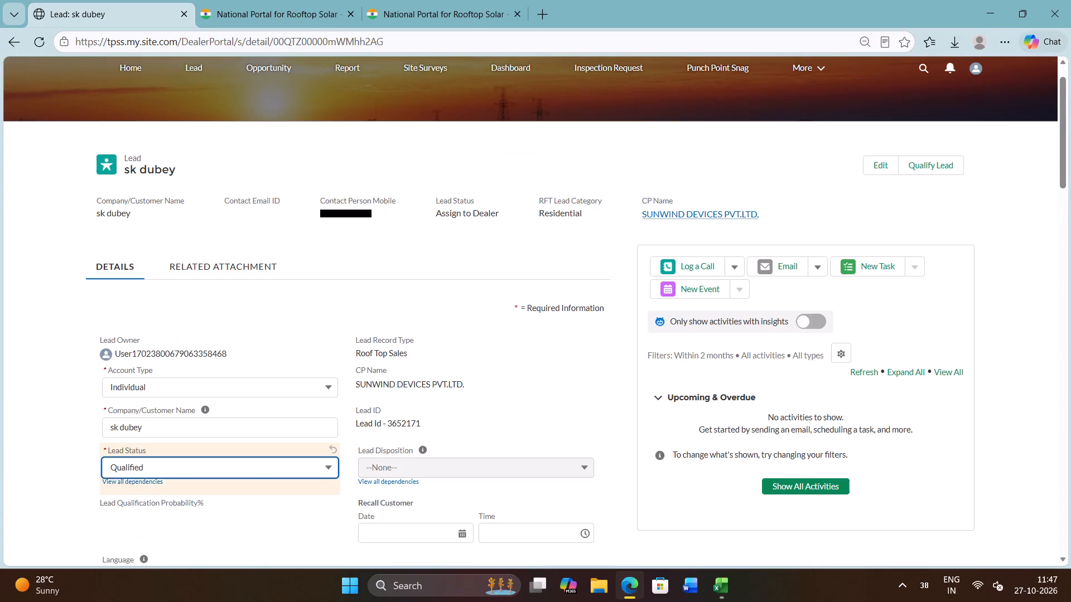
Copy the contact person's mobile number from the portal lead.
left_click_drag(148, 436, 40, 433)
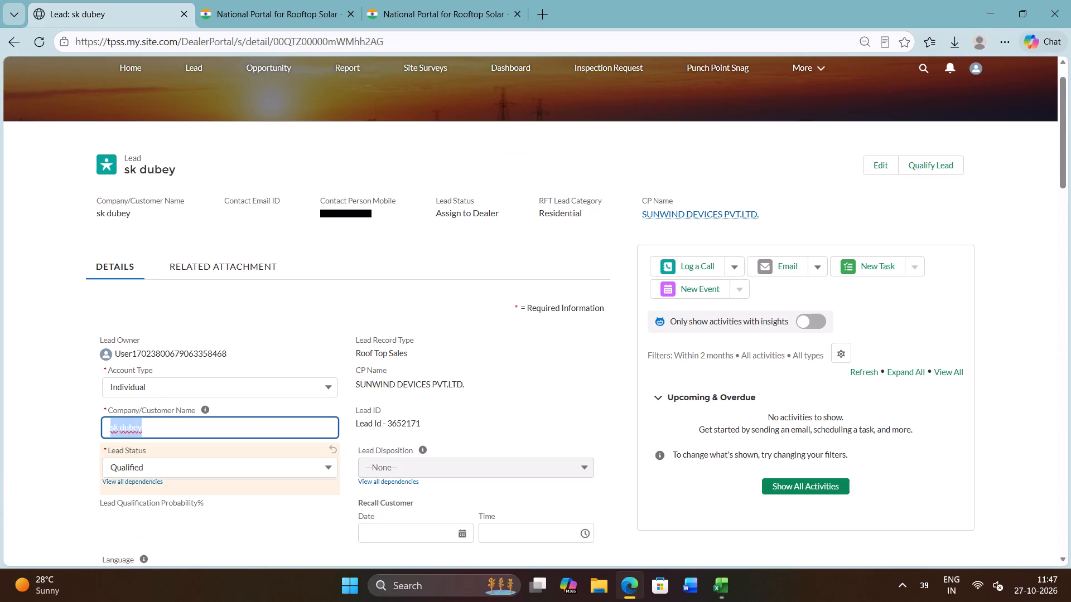
double_click(346, 210)
key("ctrl+c")
Switch to the LEADS workbook in Excel and set the FOLLOW UP filter to select all entries.
left_click(717, 586)
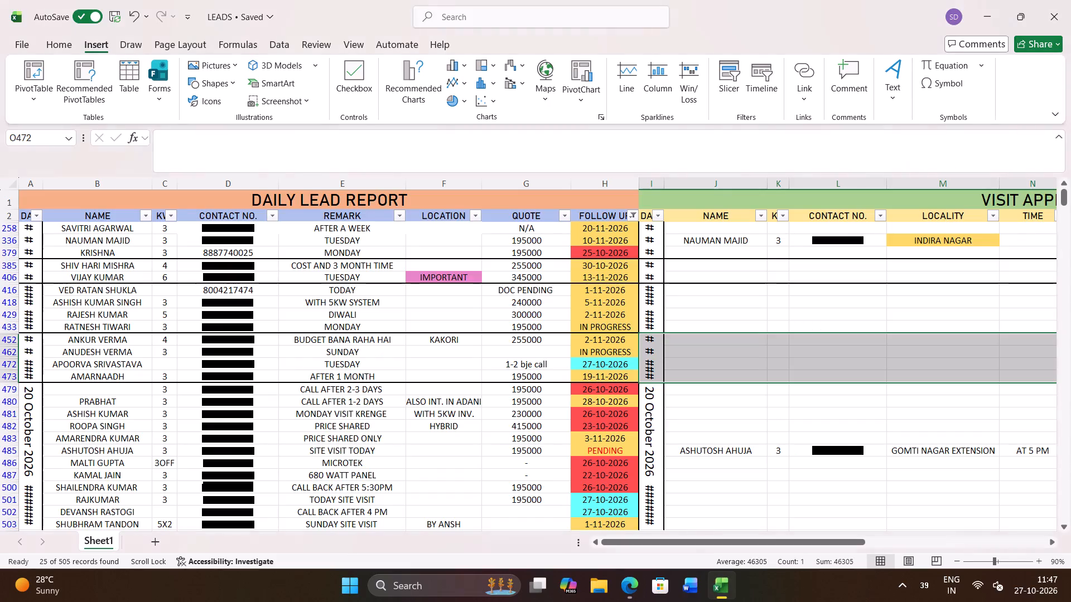
scroll(517, 304, "down", 5)
double_click(83, 352)
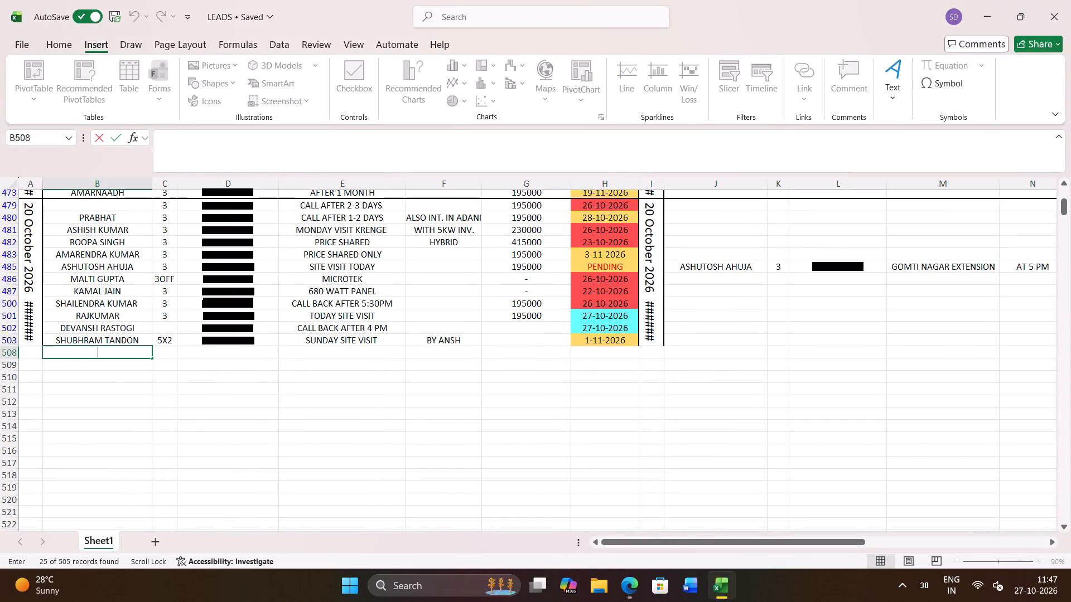
scroll(612, 203, "up", 11)
left_click(636, 216)
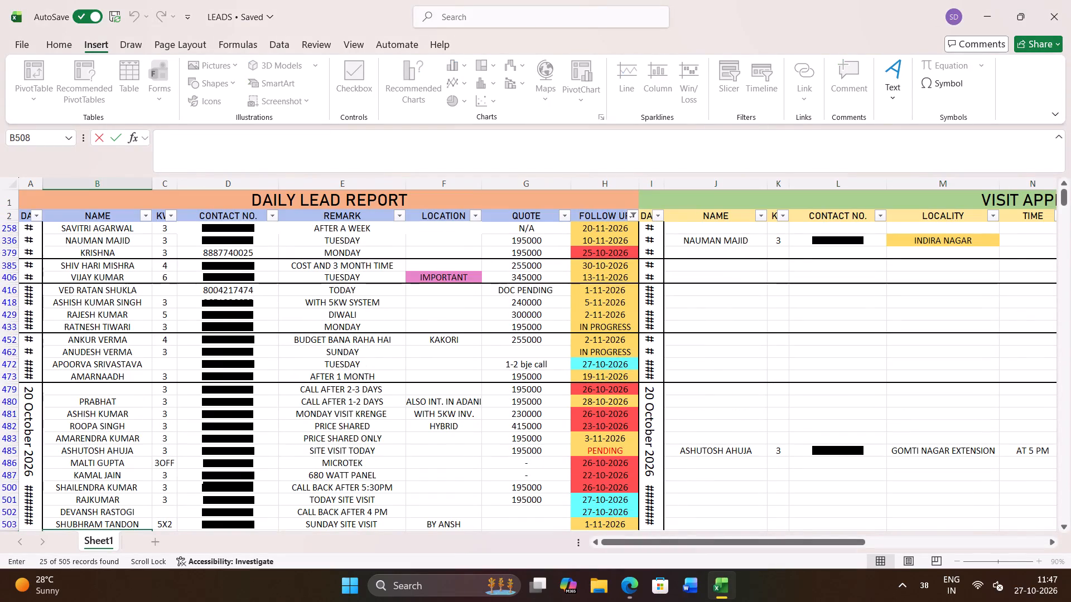
left_click(462, 392)
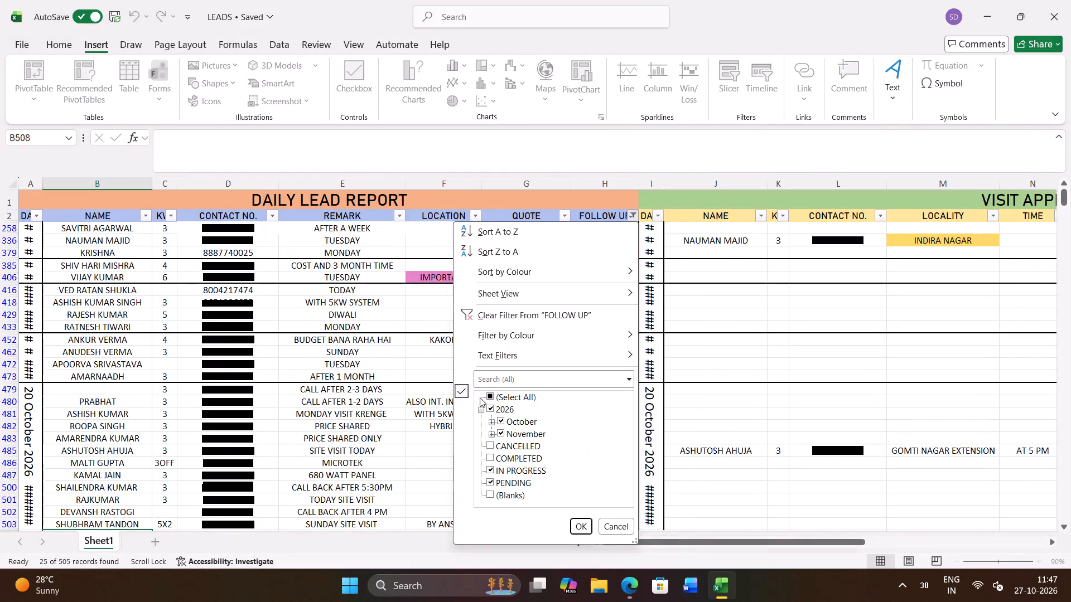
left_click(489, 396)
left_click(576, 520)
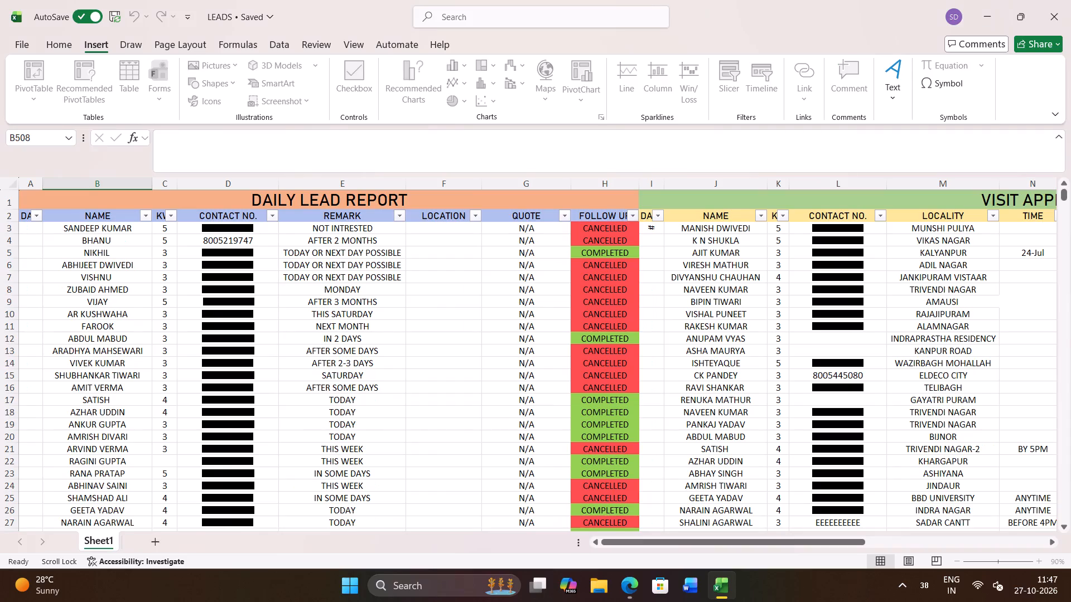
left_click_drag(1066, 268, 1060, 425)
scroll(643, 333, "up", 20)
scroll(643, 333, "up", 2)
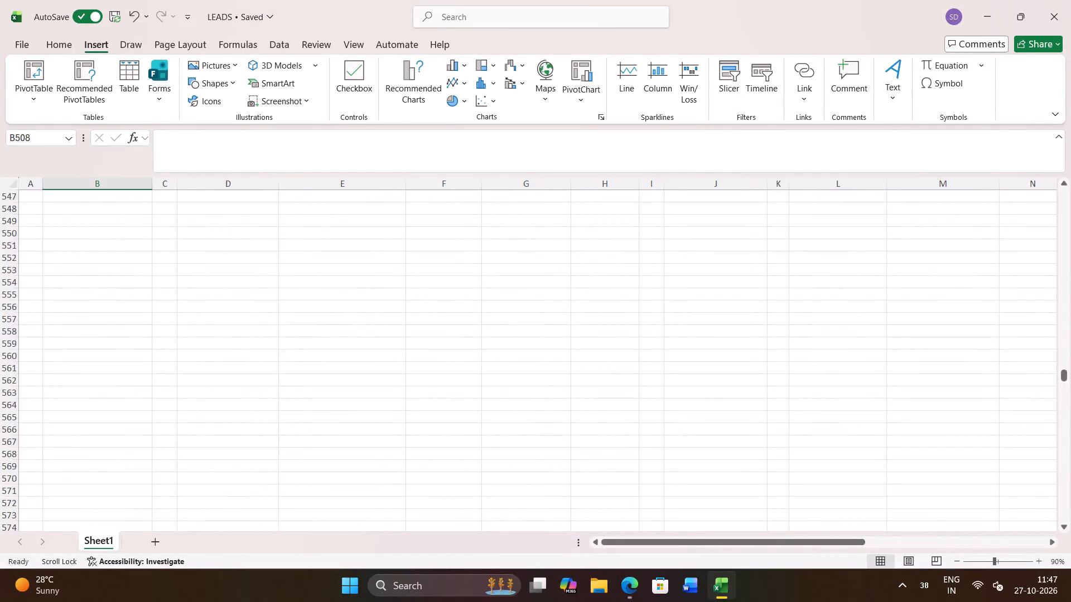
scroll(638, 330, "up", 15)
scroll(638, 331, "down", 2)
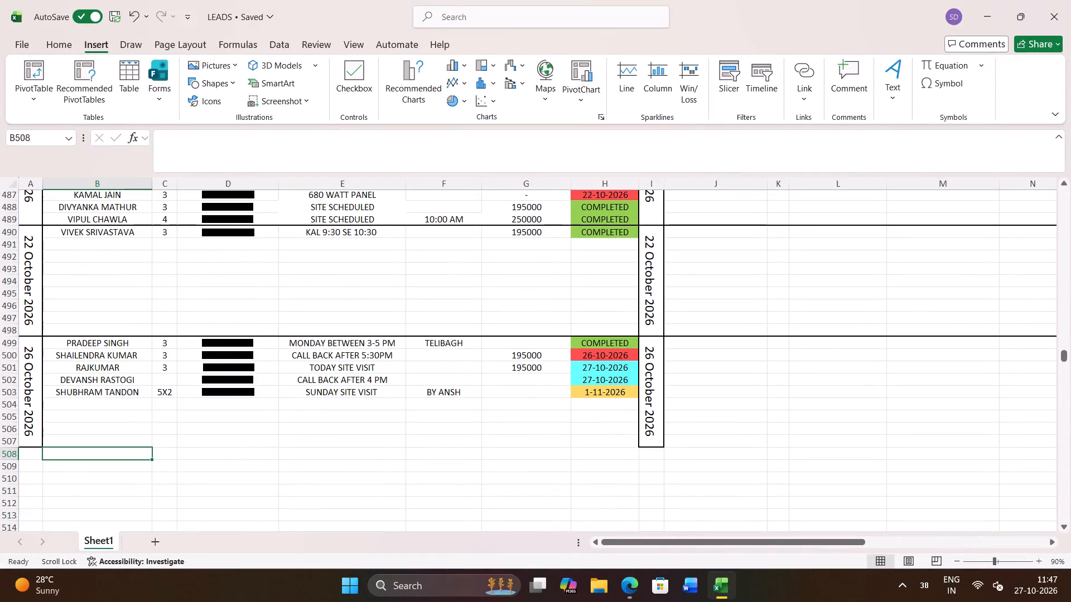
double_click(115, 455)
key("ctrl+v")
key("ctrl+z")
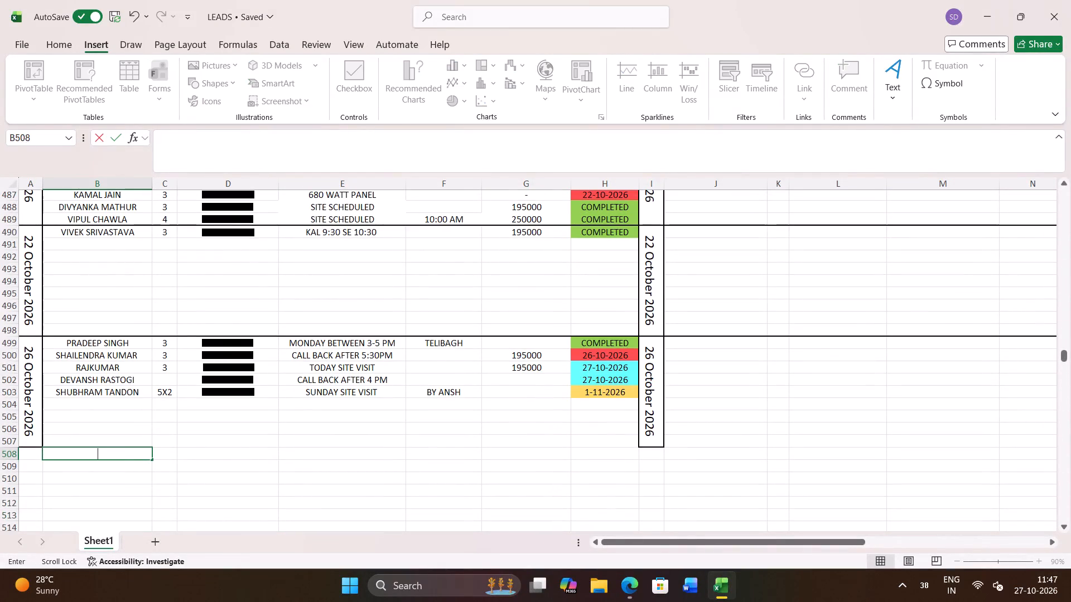
Start the new lead in row 508 with the copied mobile number as CONTACT NO., the portal customer's name, and 3 as the KW.
double_click(232, 454)
key("ctrl+v")
left_click(89, 453)
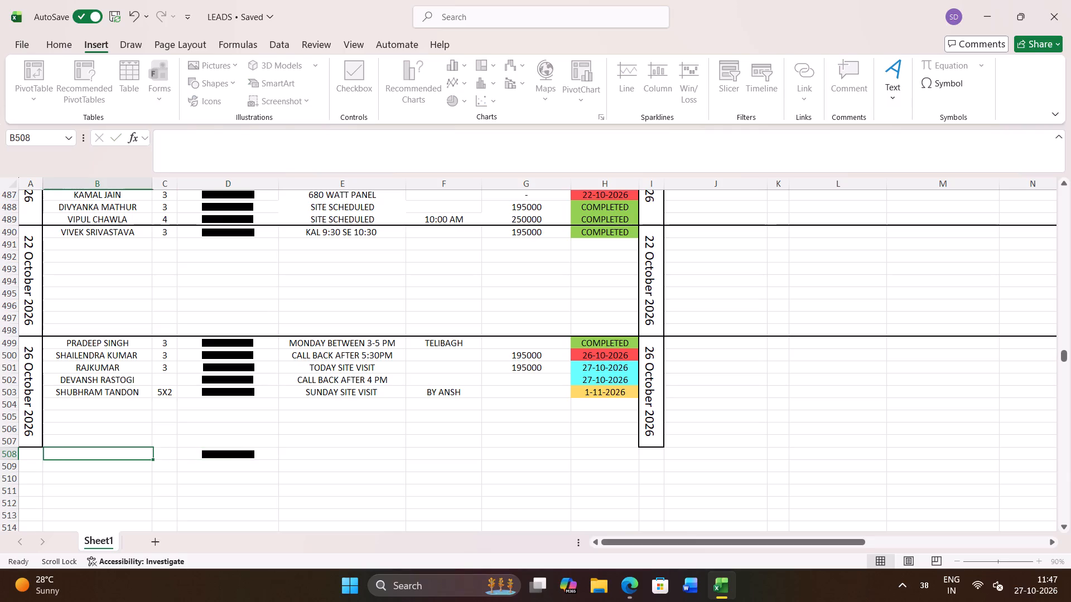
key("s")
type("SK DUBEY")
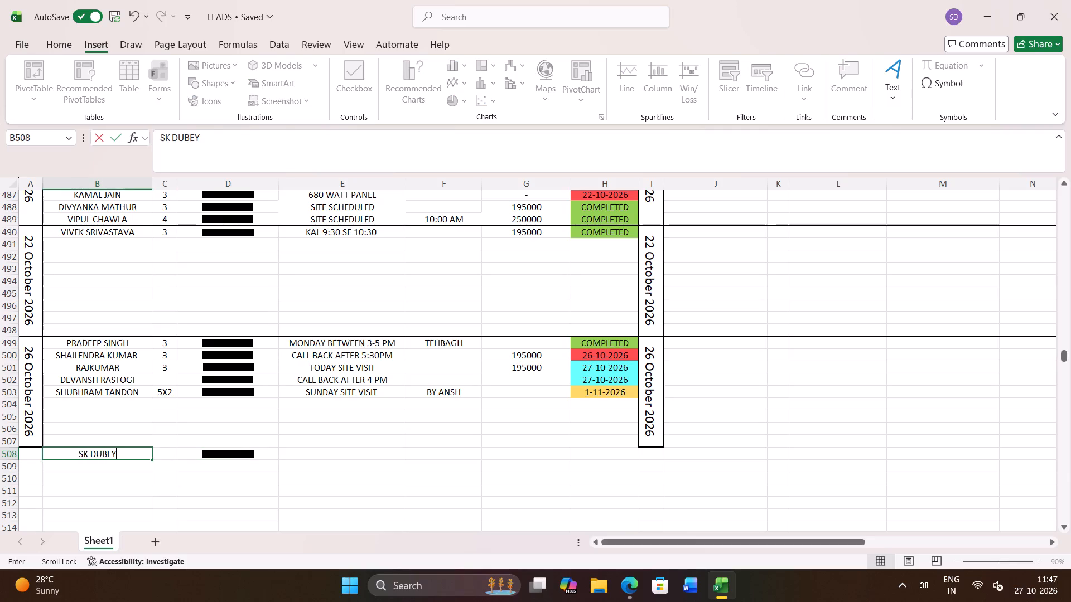
left_click(170, 448)
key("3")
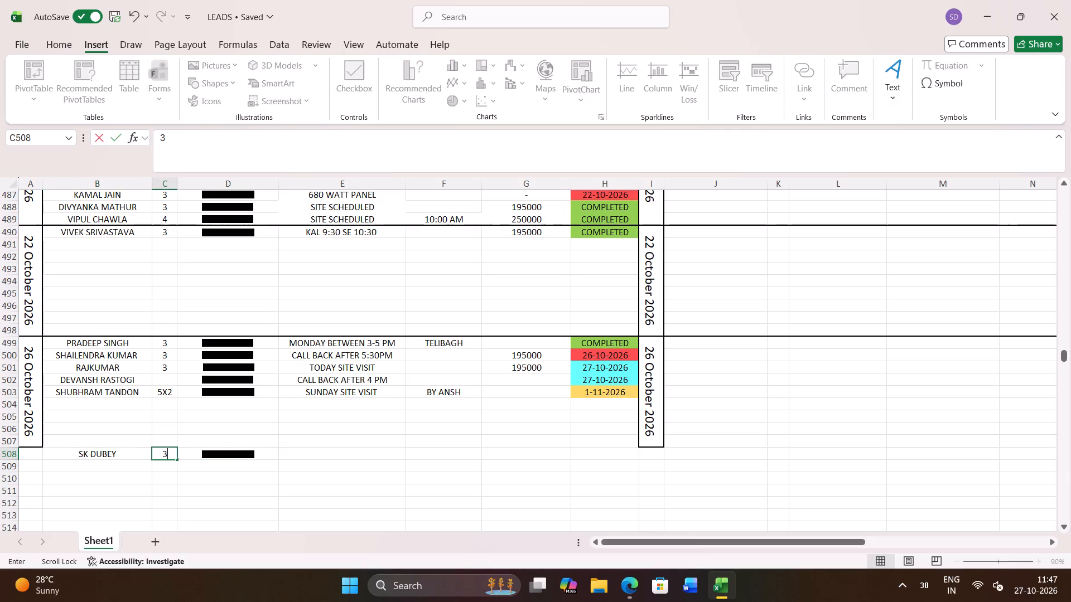
Complete the row 508 lead with a QUOTE of 195000 and the REMARK BUDDHESHWAR.
left_click(539, 454)
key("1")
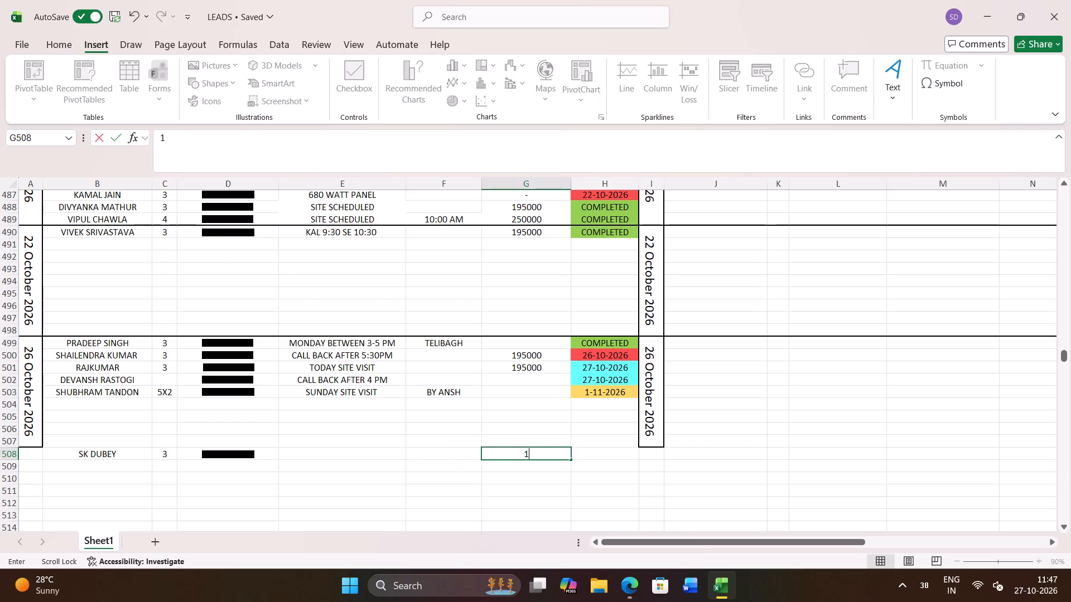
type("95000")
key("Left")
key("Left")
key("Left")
scroll(517, 456, "up", 1)
left_click(350, 488)
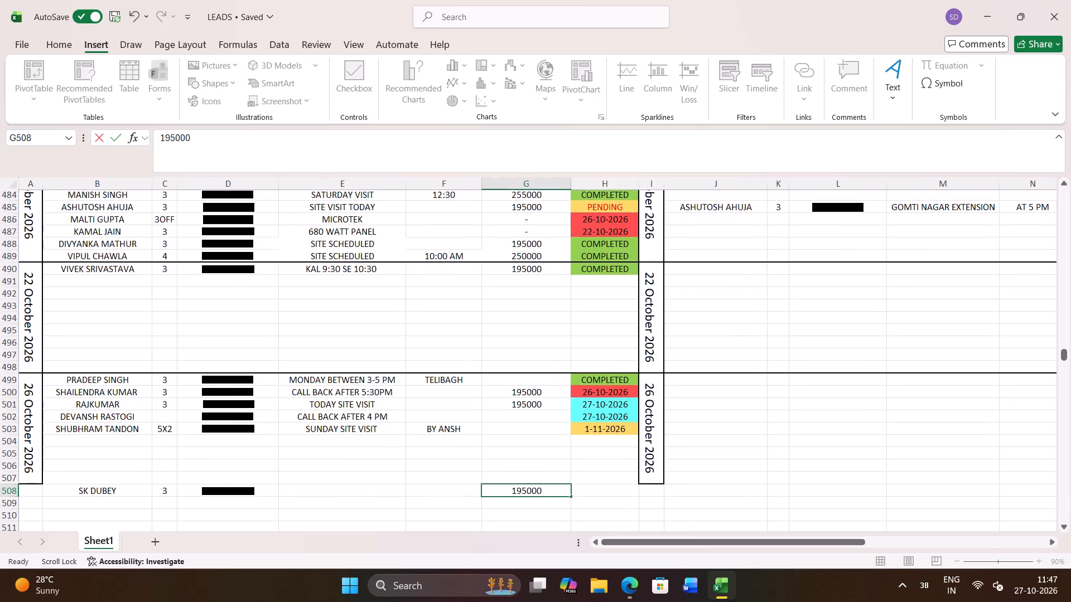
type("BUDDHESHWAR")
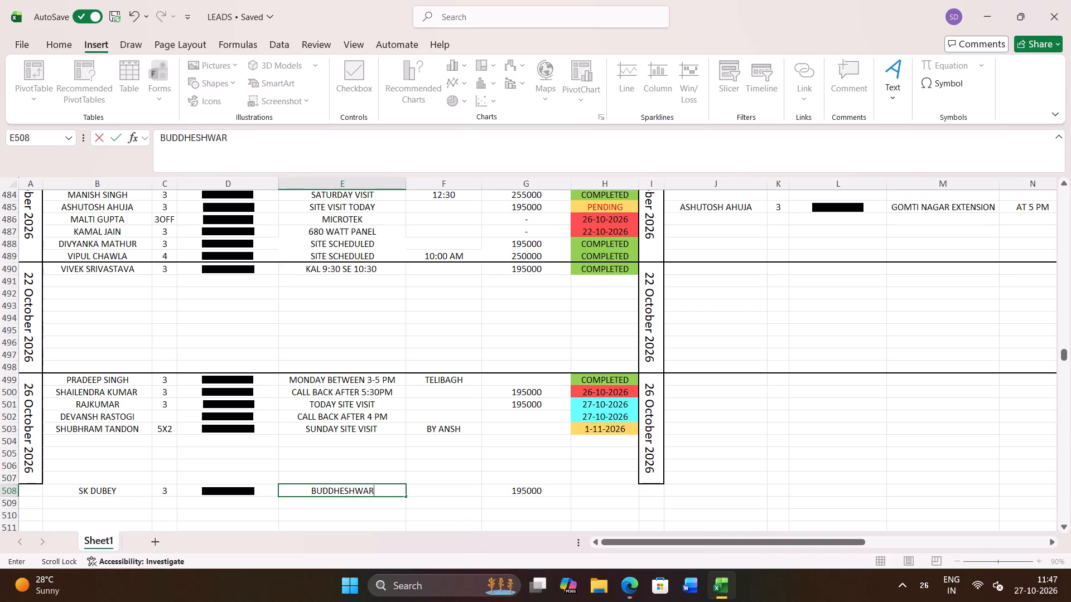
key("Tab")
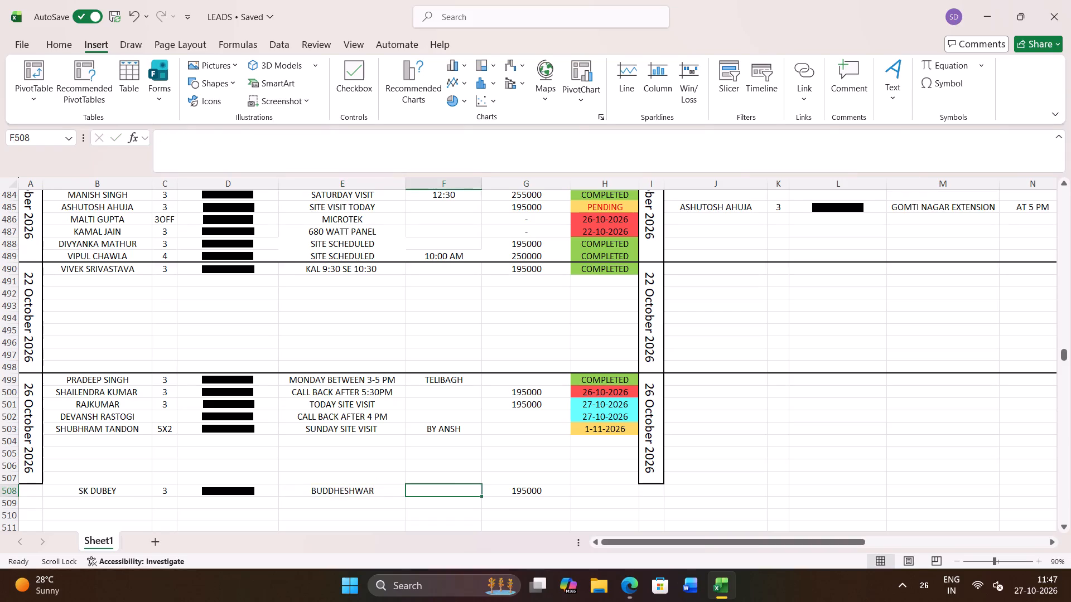
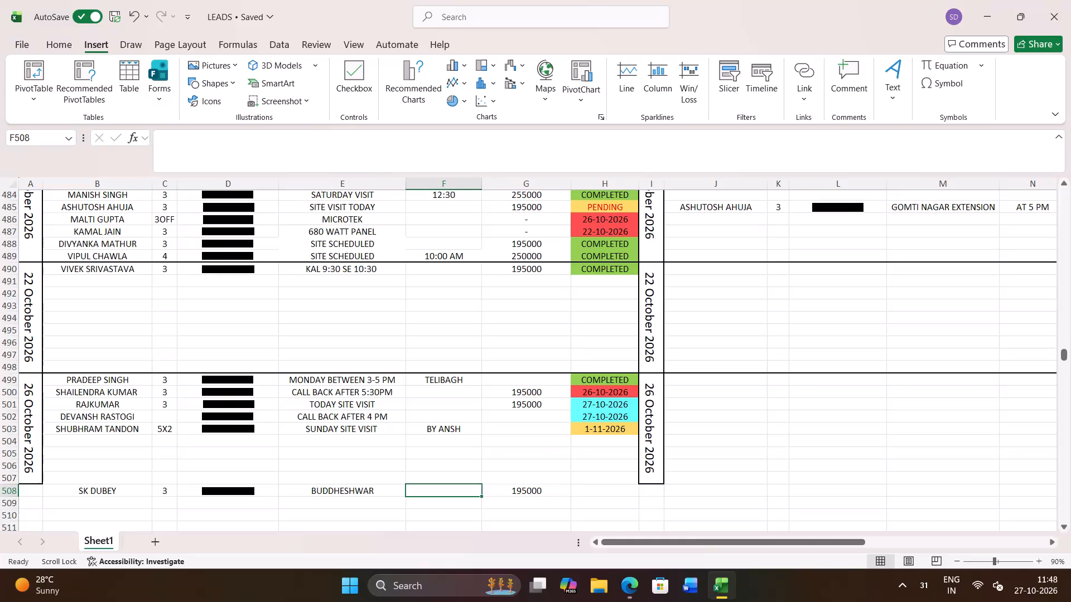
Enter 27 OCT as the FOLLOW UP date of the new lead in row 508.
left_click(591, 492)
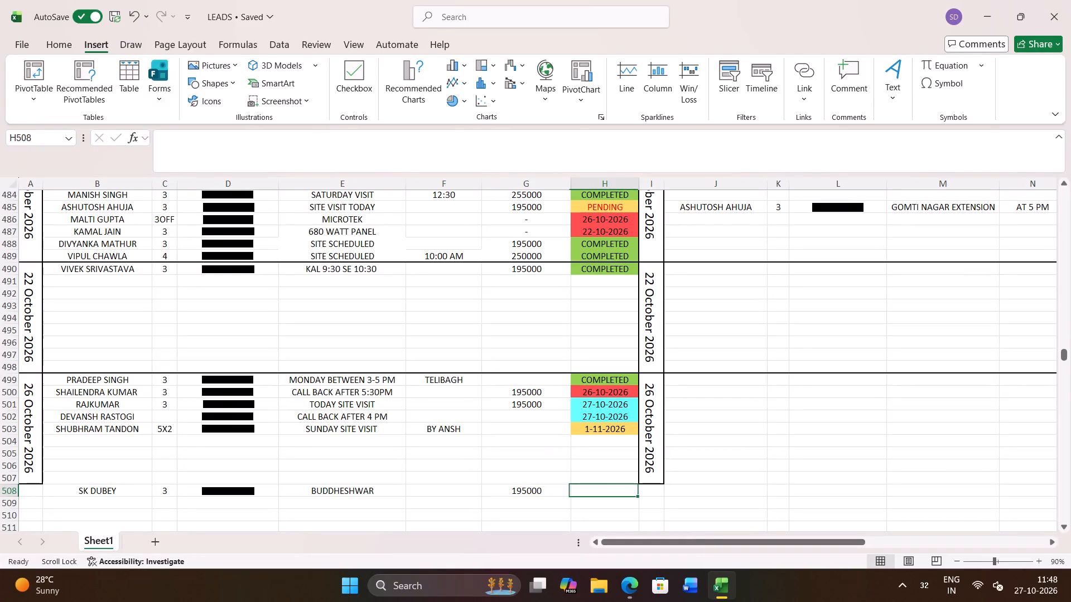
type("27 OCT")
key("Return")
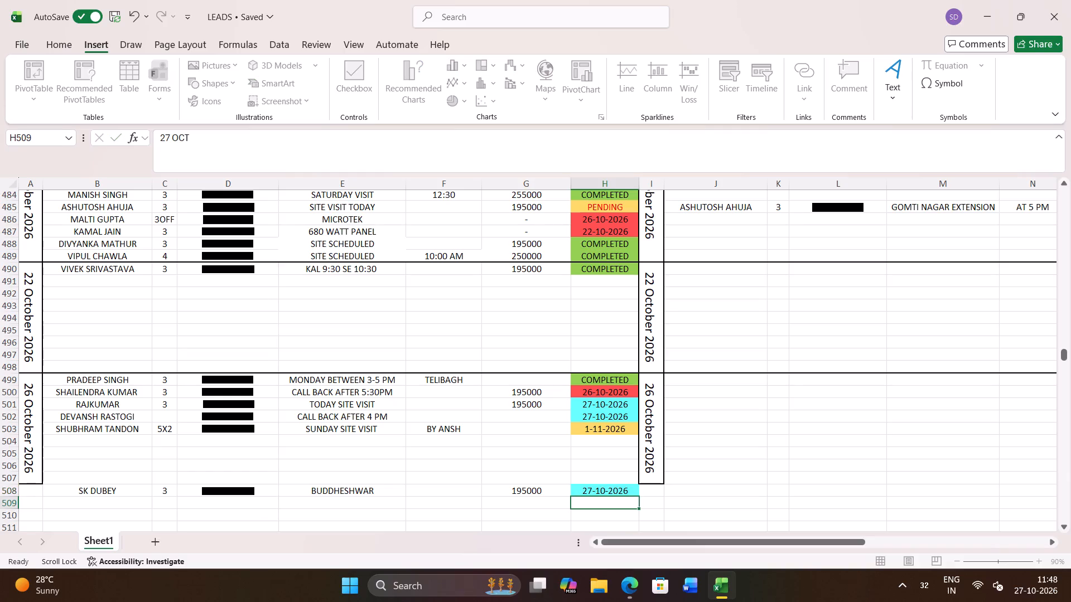
Copy the 26 October date block in column A to row 508 and change its date to 27-10-2026.
left_click(33, 492)
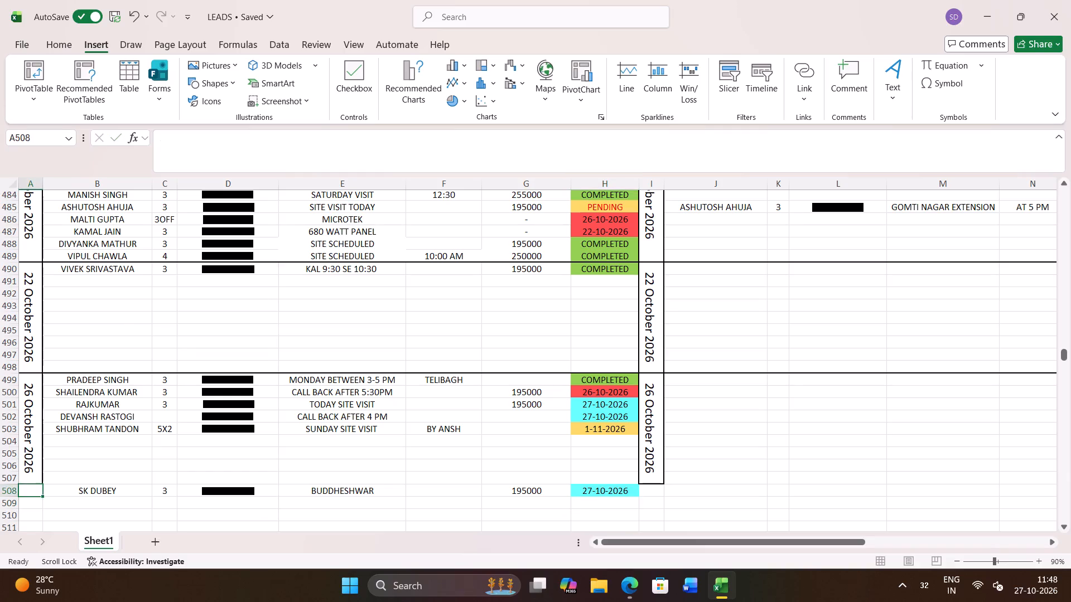
left_click(28, 463)
scroll(46, 461, "down", 3)
key("ctrl+c")
left_click(26, 380)
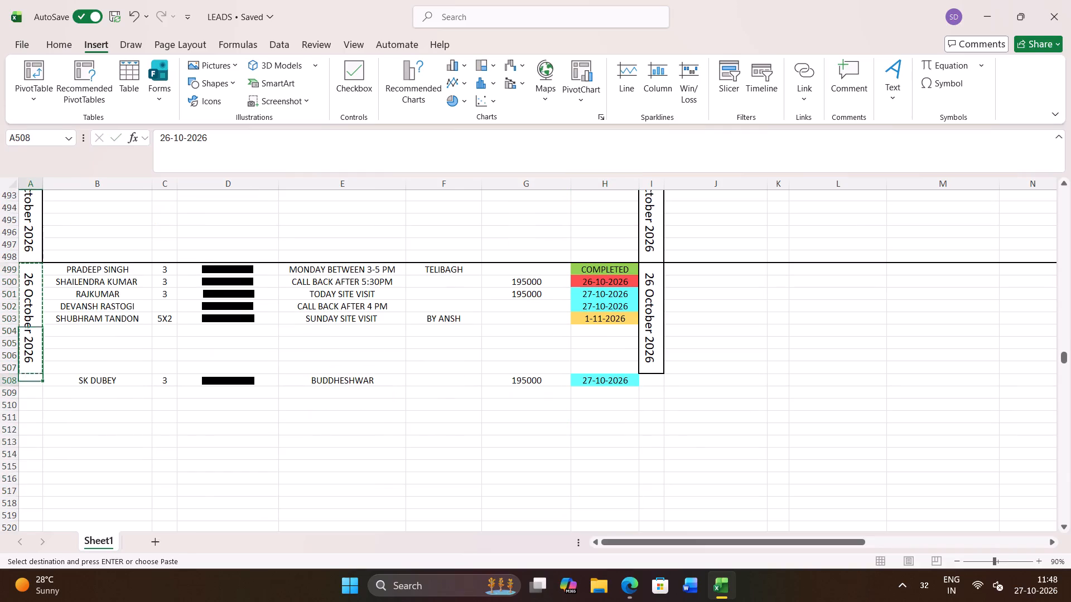
key("ctrl+v")
double_click(23, 417)
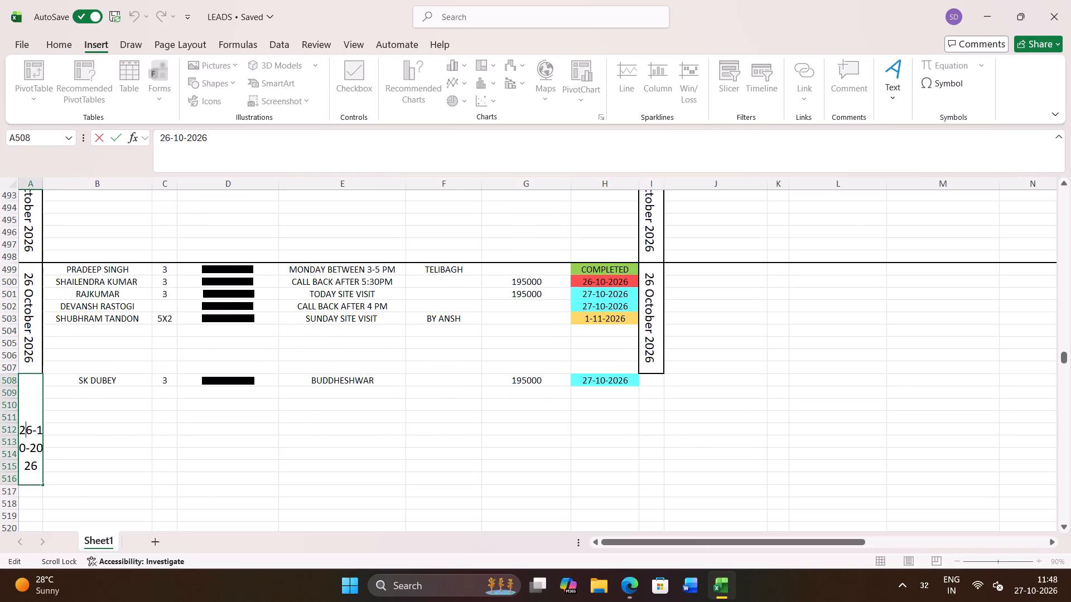
left_click(27, 429)
left_click(31, 429)
key("BackSpace")
key("7")
key("Return")
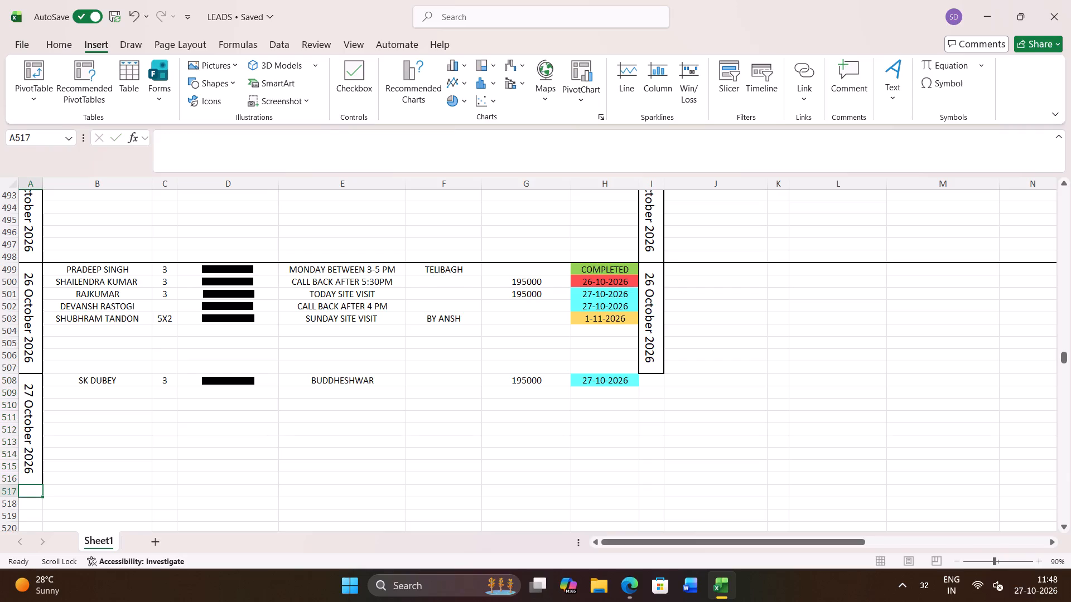
Copy the 27 October date block from column A to I508 in the visit appointment section.
left_click(31, 388)
key("ctrl+c")
left_click(657, 378)
key("ctrl+v")
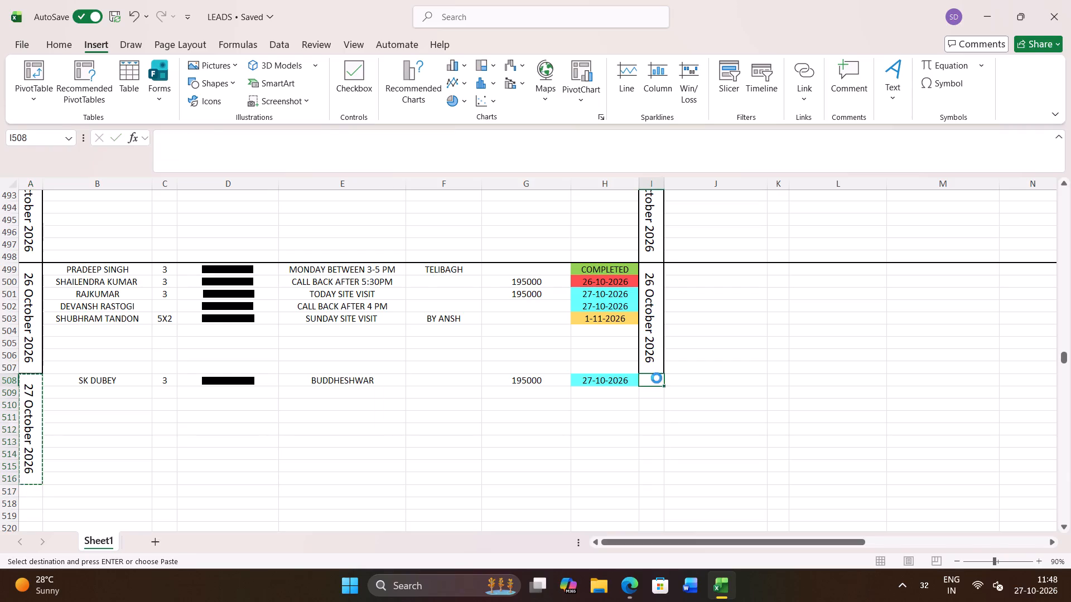
Set the FOLLOW UP status of the lead in row 508 to IN PROGRESS.
left_click(612, 382)
type("IN P")
key("Tab")
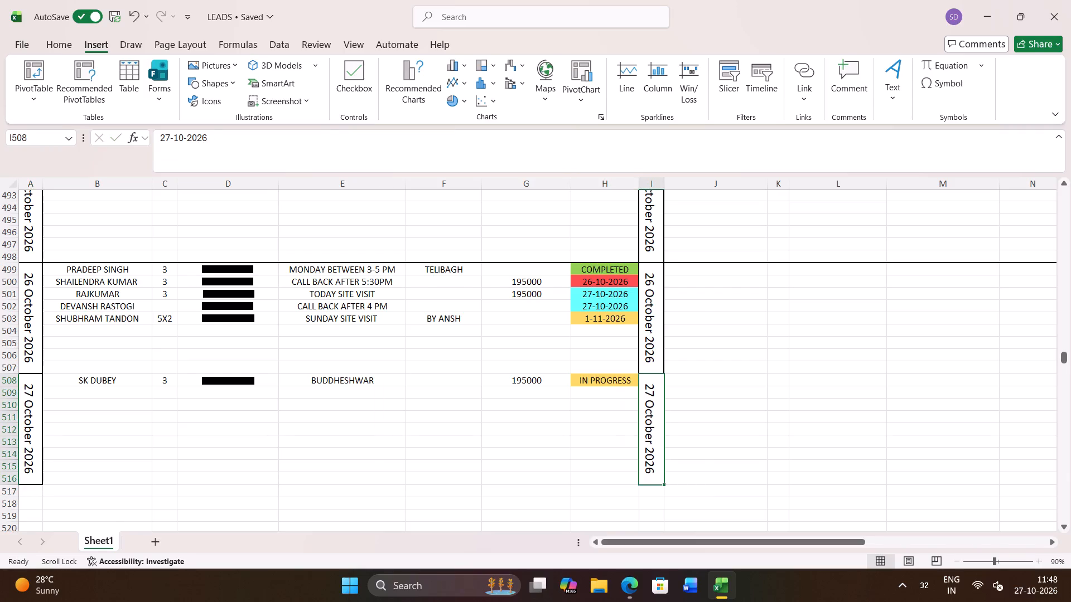
Set the FOLLOW UP date of the lead in row 500 to 27 OCT.
scroll(611, 371, "up", 4)
scroll(532, 490, "down", 2)
left_click_drag(95, 394, 413, 381)
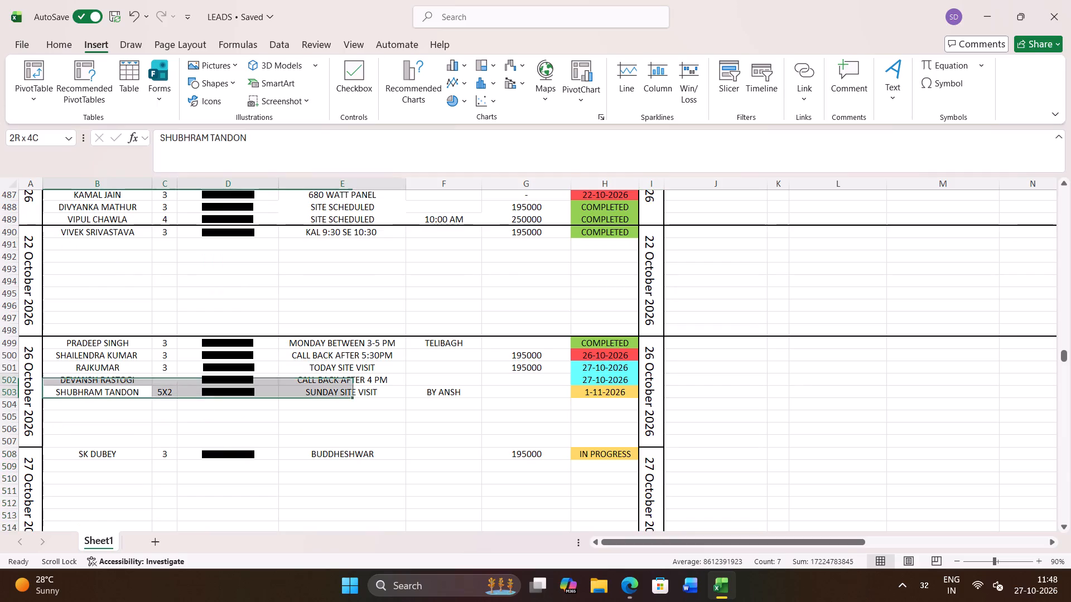
left_click_drag(413, 381, 599, 377)
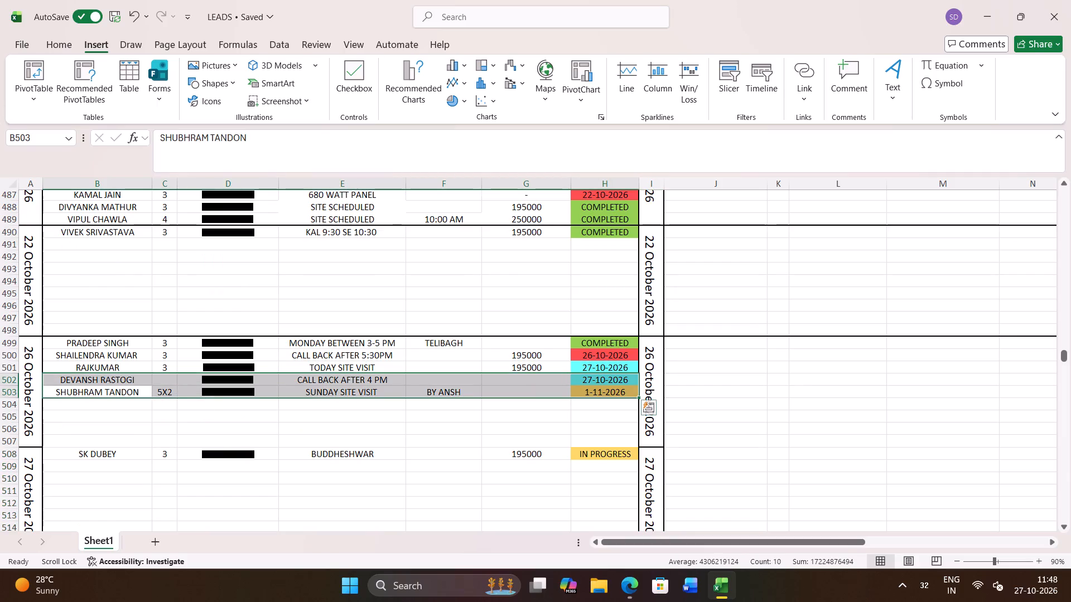
left_click_drag(88, 360, 593, 355)
left_click(593, 355)
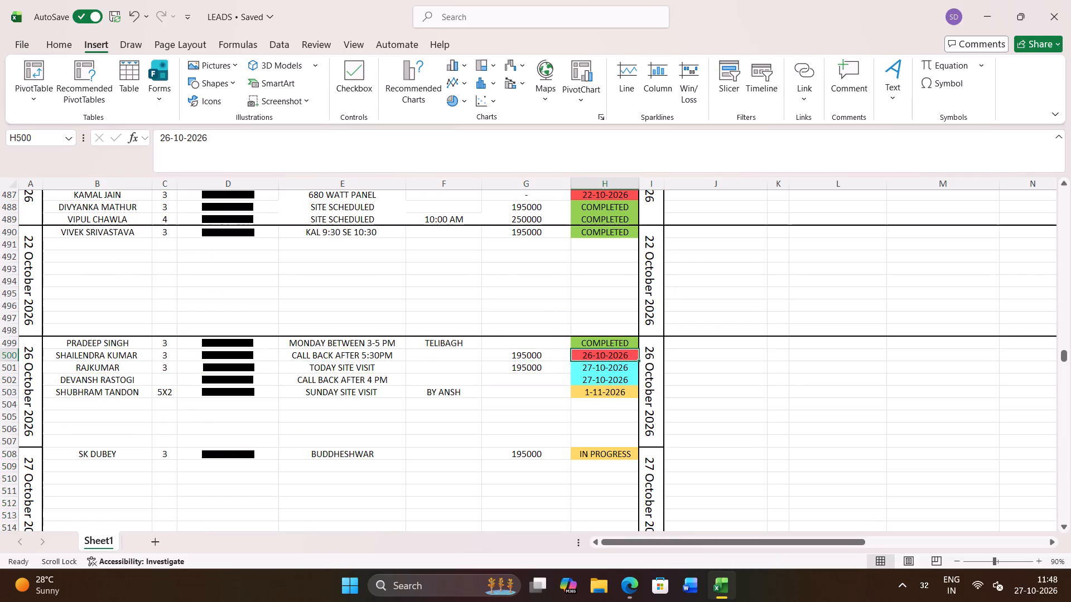
type("27 OCT")
key("Return")
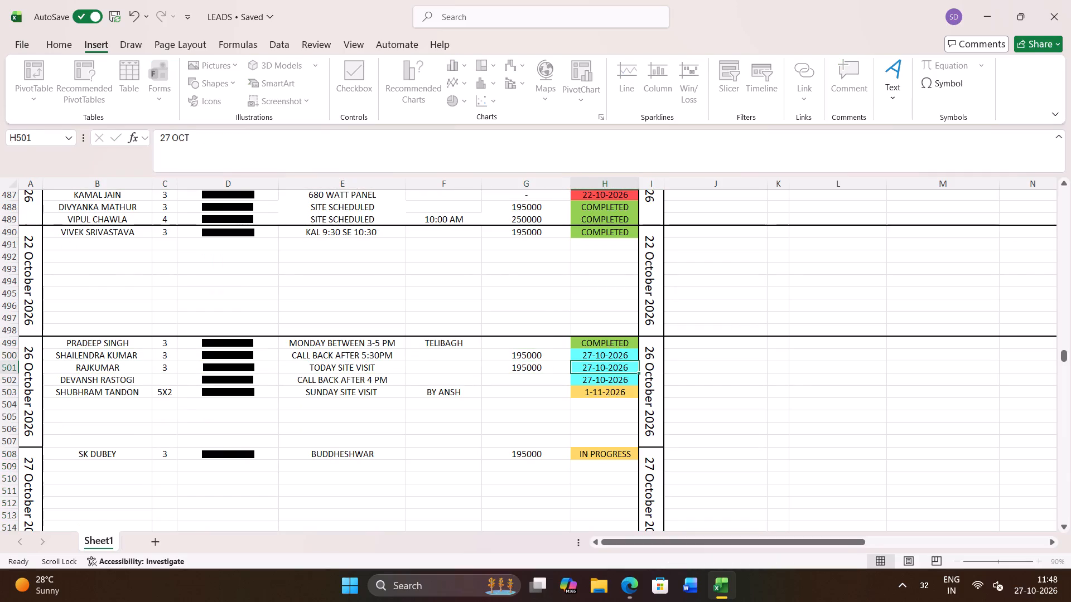
Replace the REMARK of the lead in row 500 with GHAR PE PUCH KAR BTAYENGE.
left_click(456, 354)
double_click(345, 360)
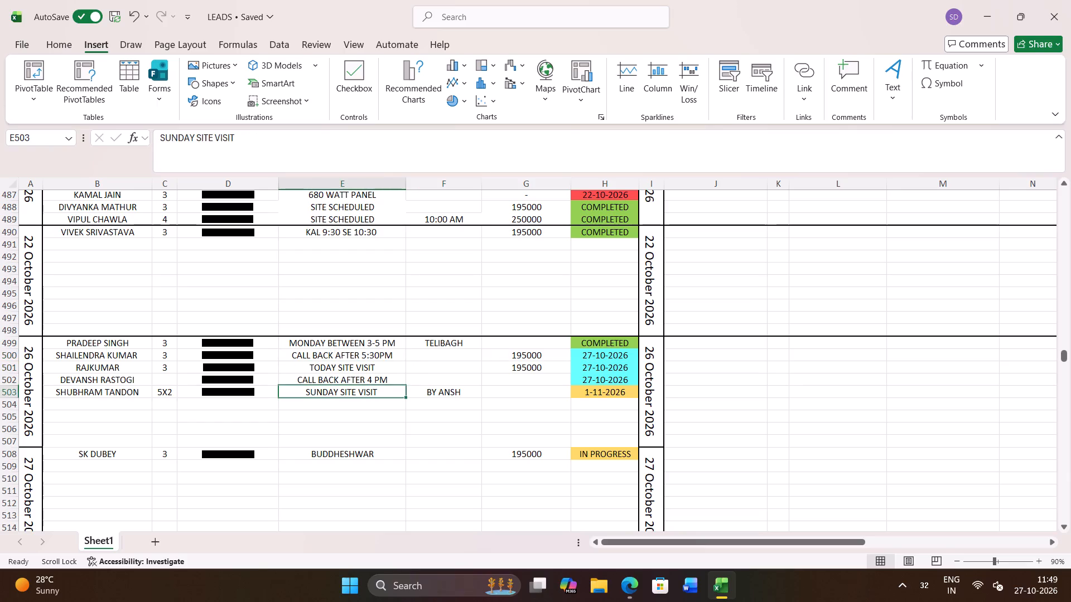
double_click(390, 355)
left_click_drag(397, 352, 296, 354)
key("BackSpace")
key("BackSpace")
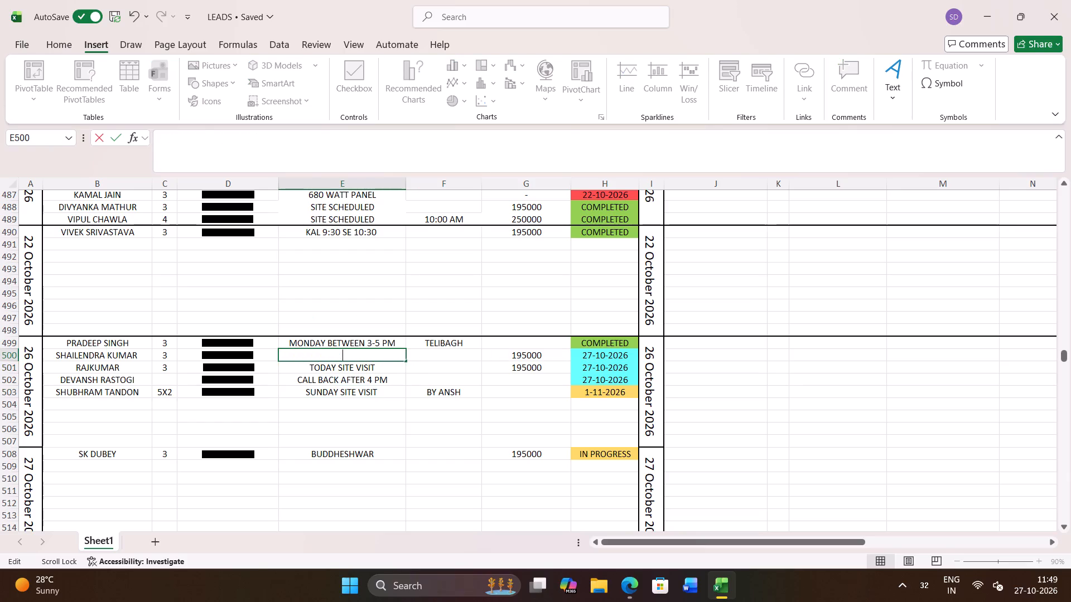
type("GHAR PE PUCH KAR BTAUN")
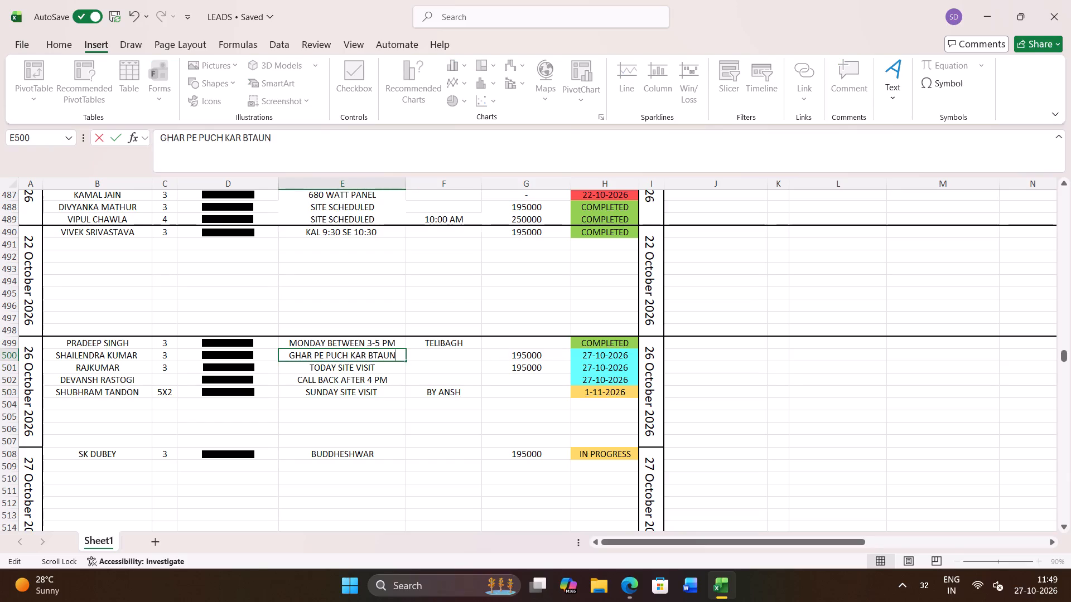
key("BackSpace")
key("BackSpace")
type("YENGE")
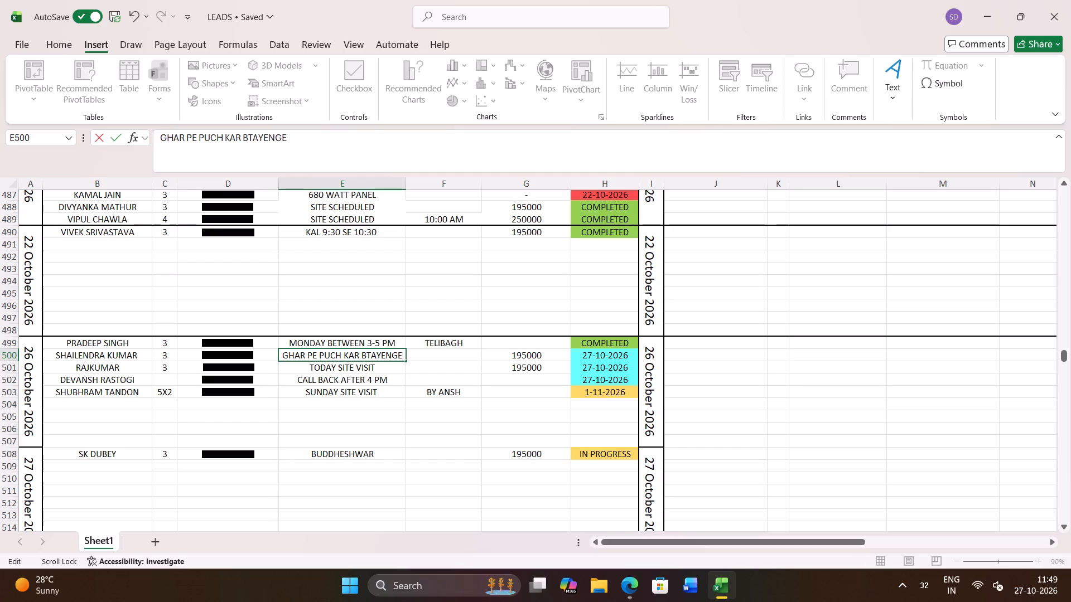
left_click(403, 294)
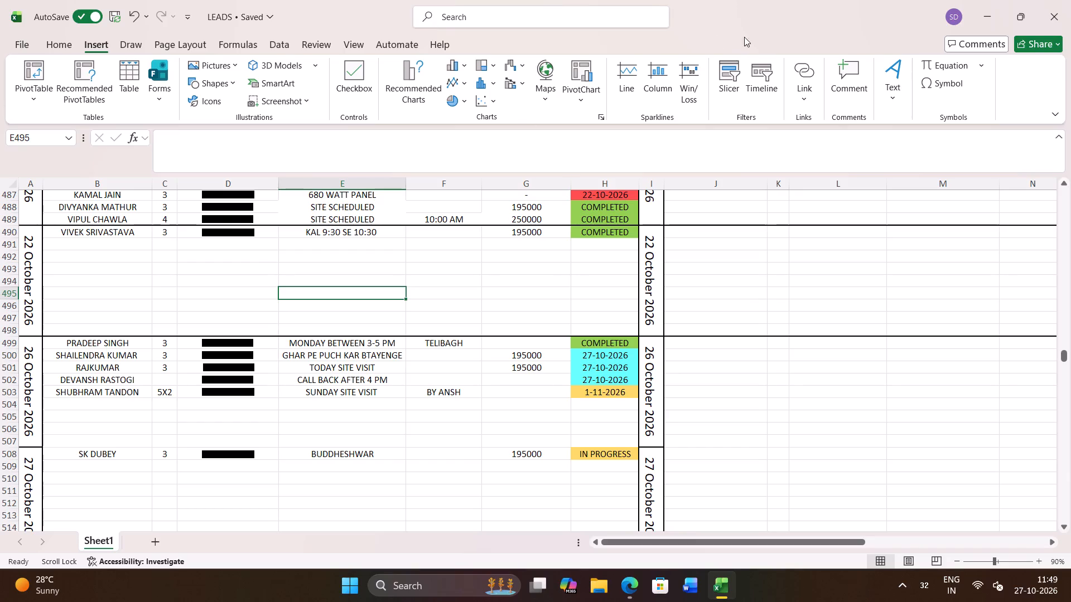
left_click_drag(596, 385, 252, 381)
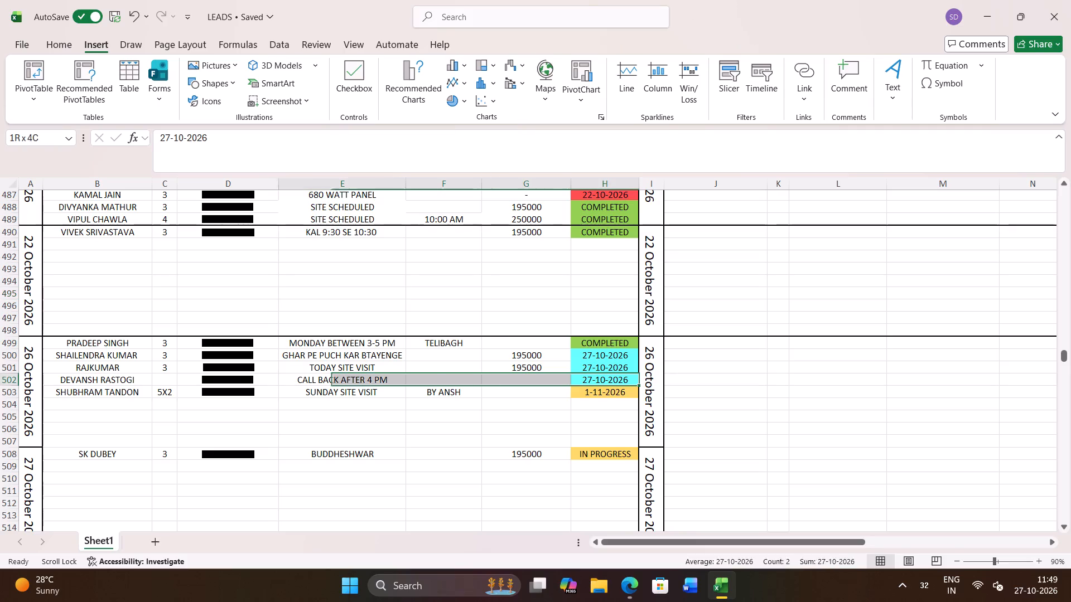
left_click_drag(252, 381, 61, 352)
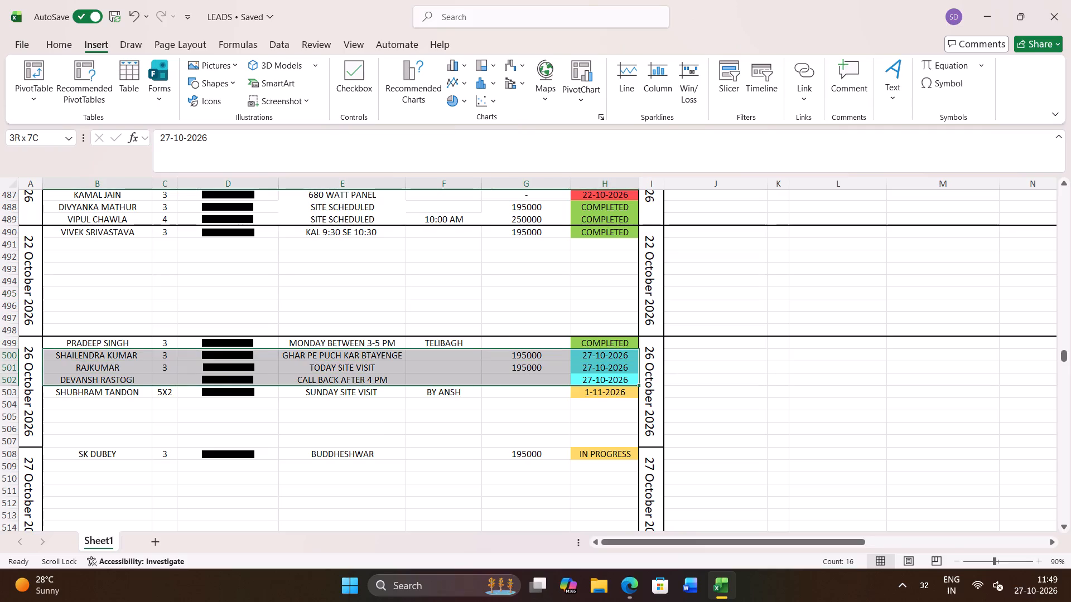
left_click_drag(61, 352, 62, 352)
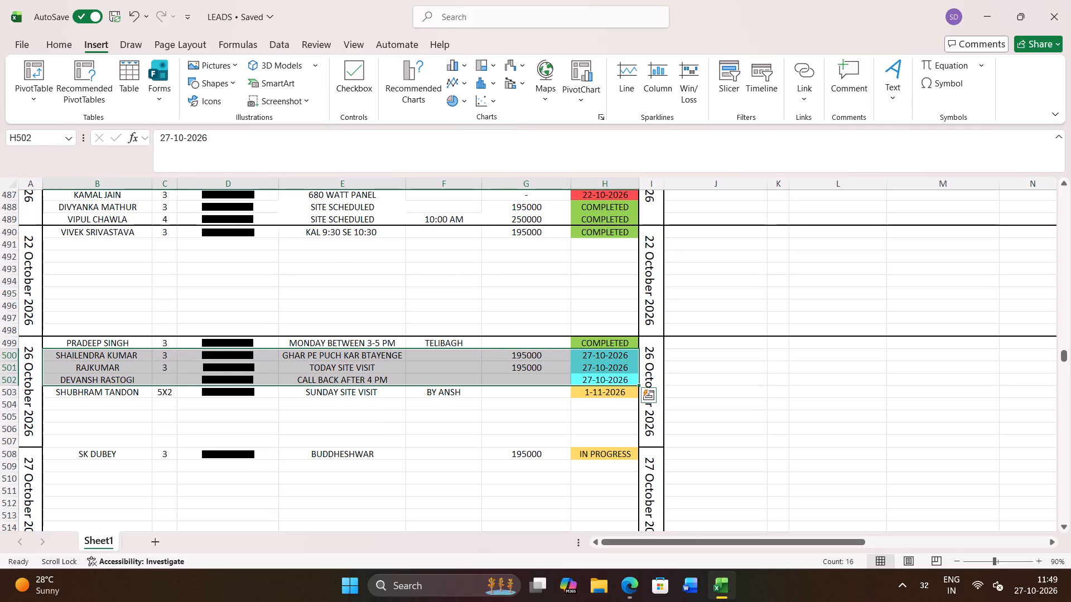
Filter the FOLLOW UP column to exclude COMPLETED and CANCELLED leads.
scroll(533, 246, "up", 6)
scroll(552, 253, "up", 20)
scroll(552, 253, "up", 10)
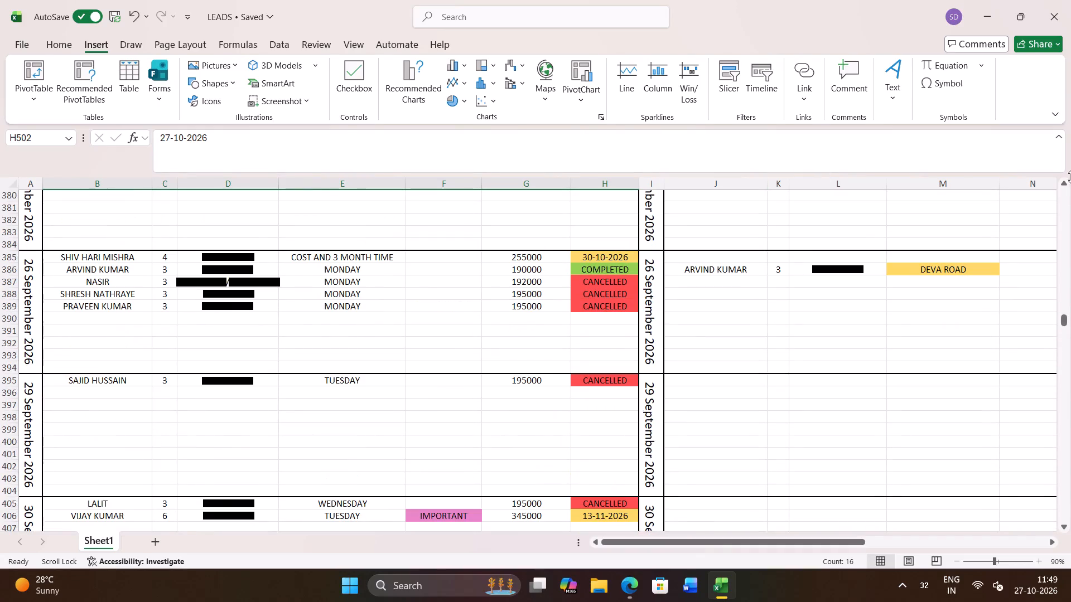
left_click_drag(1066, 193, 1065, 187)
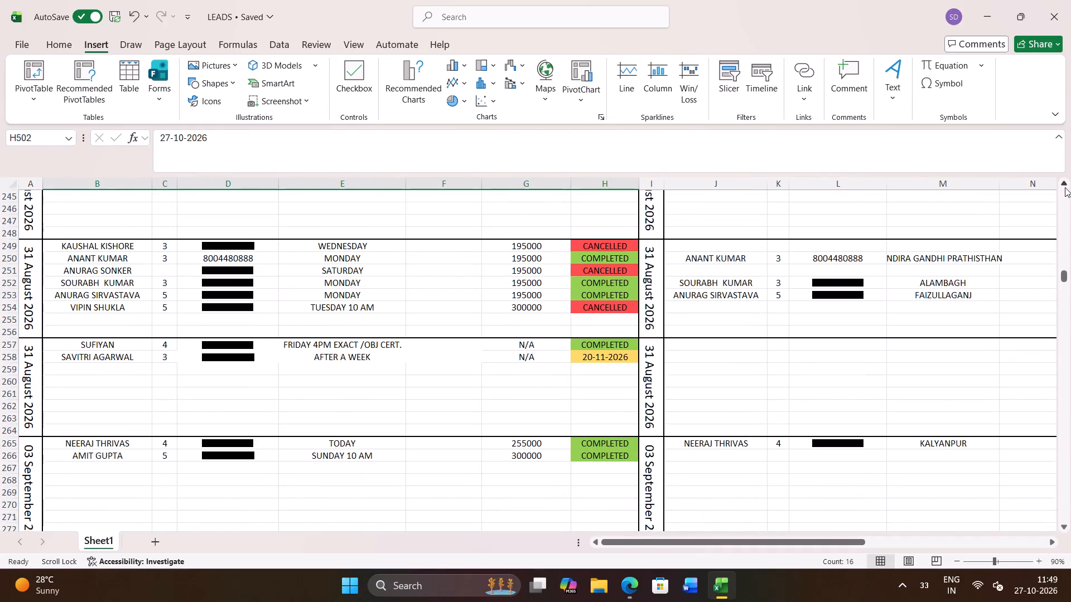
left_click(1065, 187)
left_click_drag(1064, 266, 1064, 253)
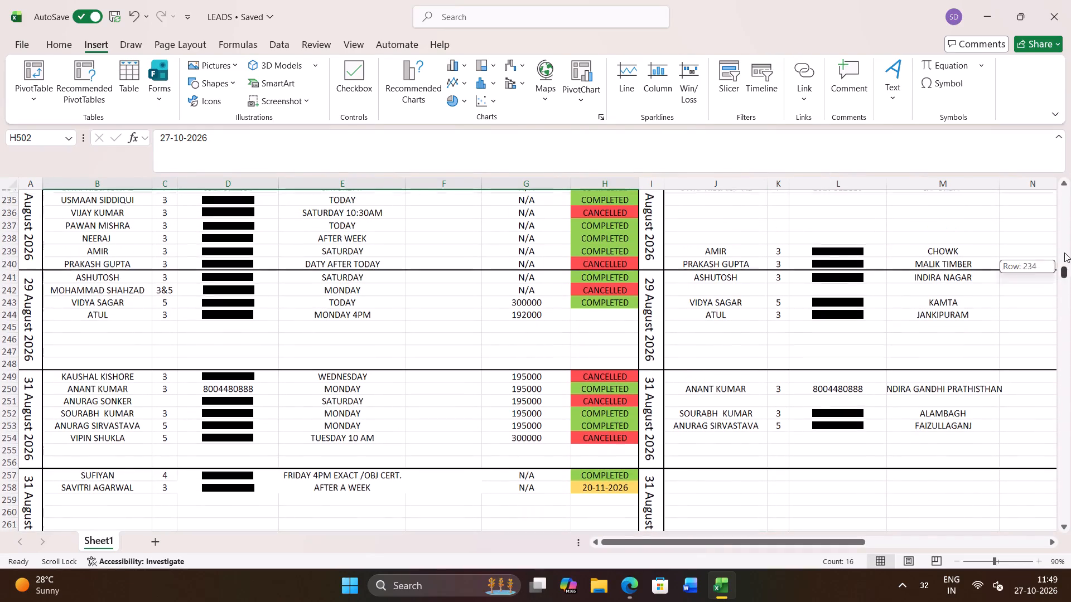
left_click_drag(1064, 253, 1064, 186)
left_click(633, 214)
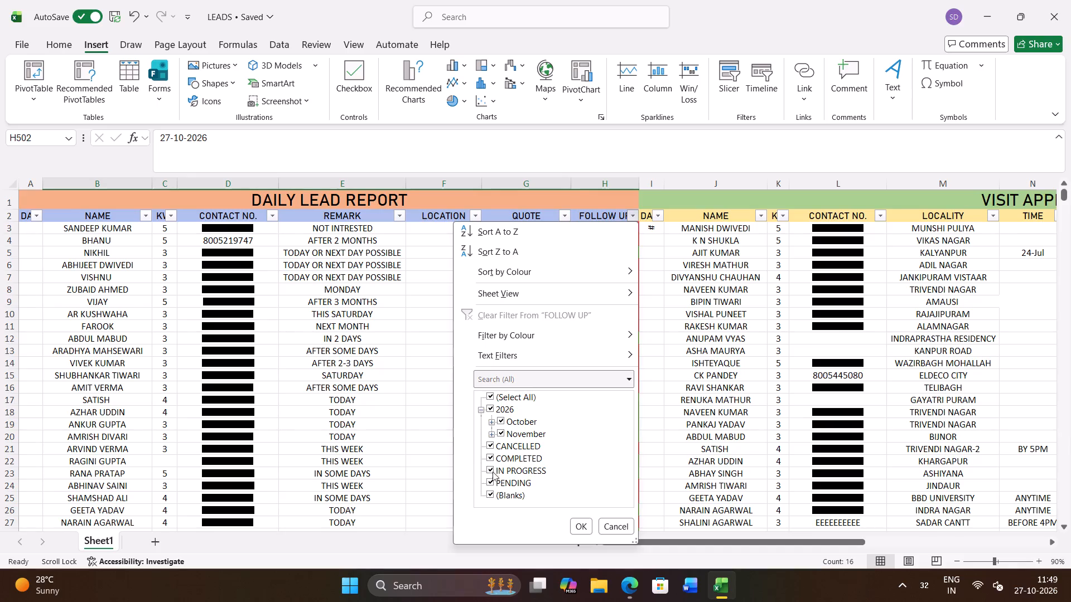
left_click(494, 458)
left_click(493, 444)
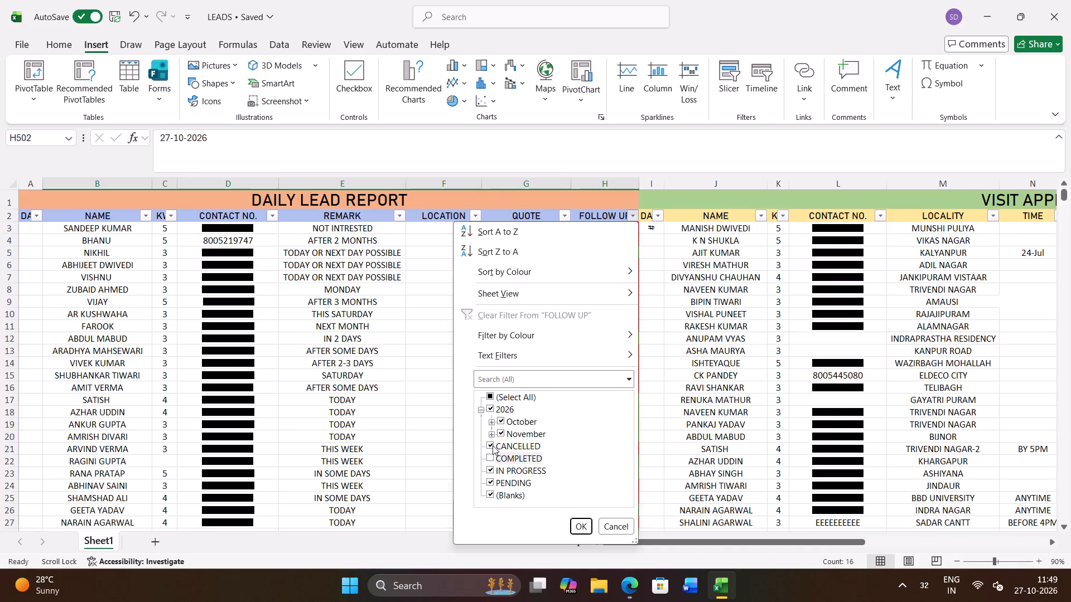
left_click(493, 445)
left_click(573, 527)
Exclude blank entries from the FOLLOW UP filter as well.
scroll(605, 349, "down", 1)
scroll(605, 349, "up", 5)
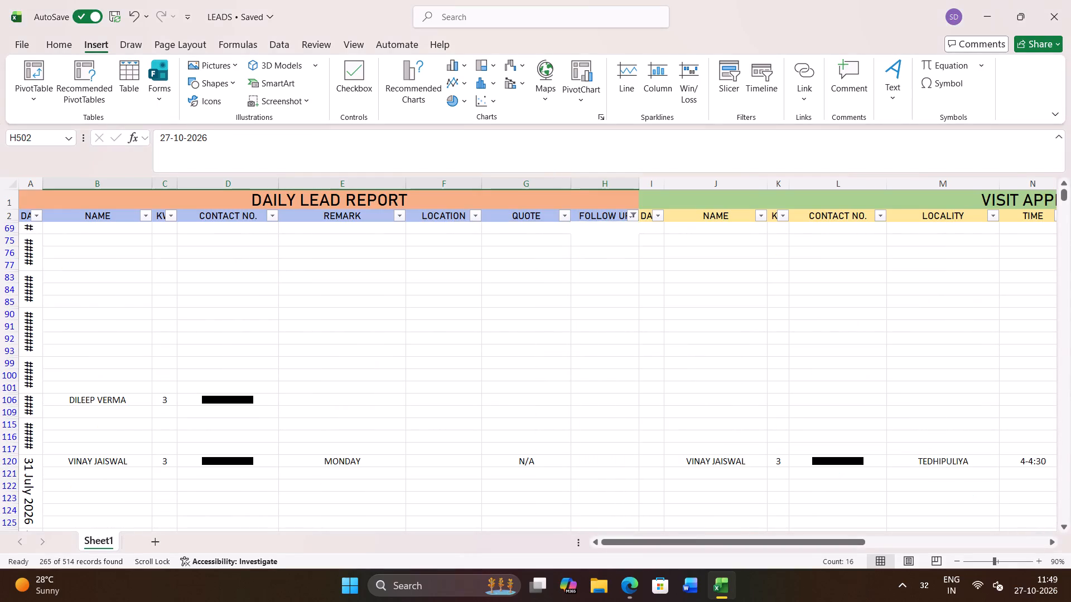
scroll(605, 349, "up", 7)
scroll(605, 349, "down", 14)
scroll(604, 349, "up", 7)
scroll(626, 207, "up", 7)
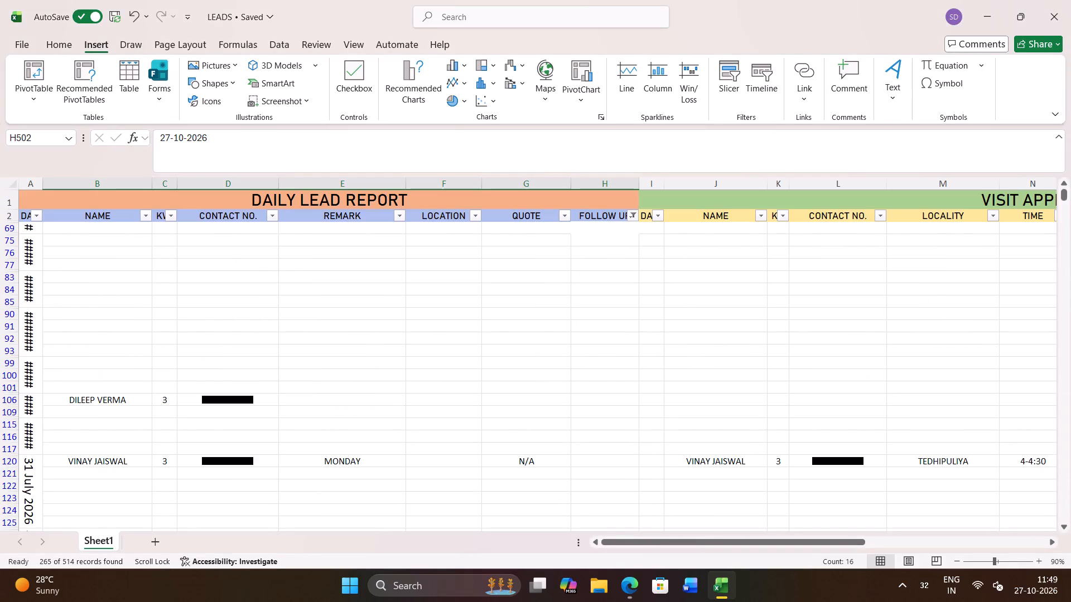
left_click(633, 215)
left_click(489, 491)
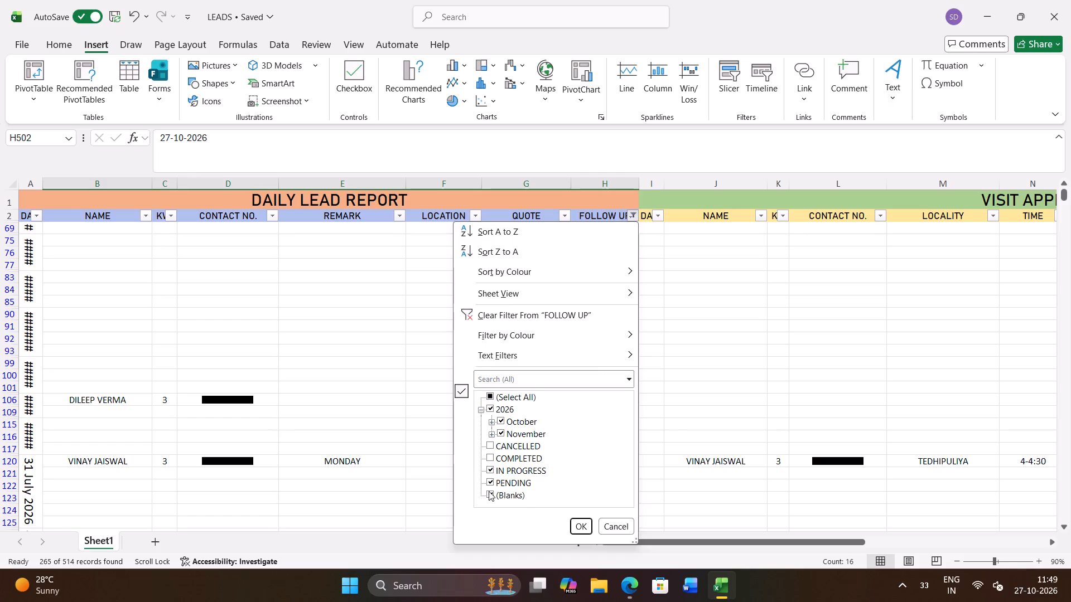
left_click(586, 517)
left_click(582, 519)
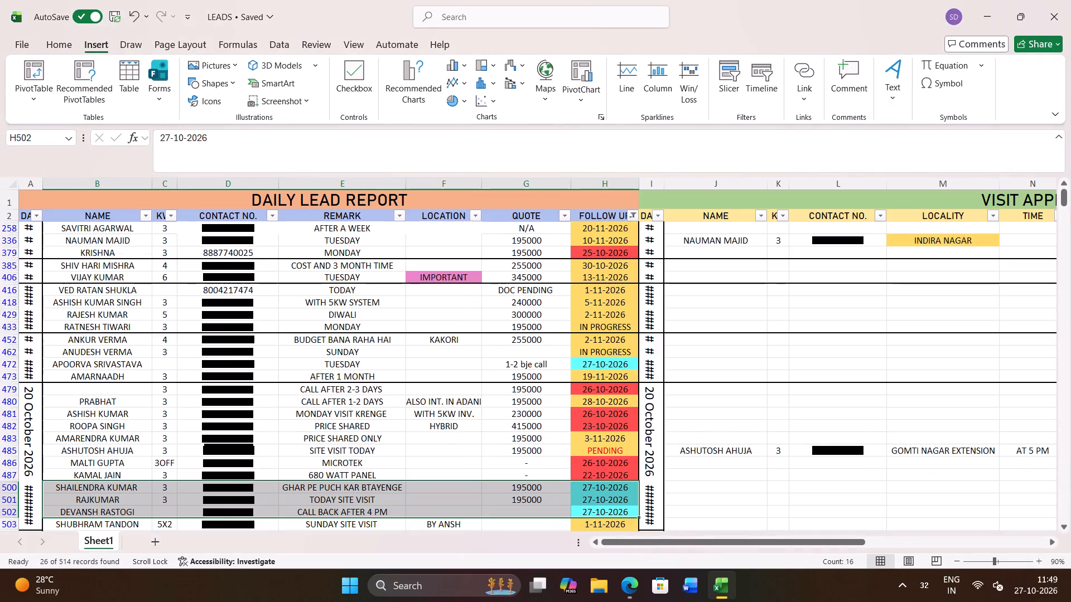
Examine the remaining open leads in rows 481 to 487, checking their remarks, quotes, contact numbers and overdue follow-up dates.
scroll(764, 350, "down", 4)
left_click(778, 367)
left_click_drag(611, 326, 40, 321)
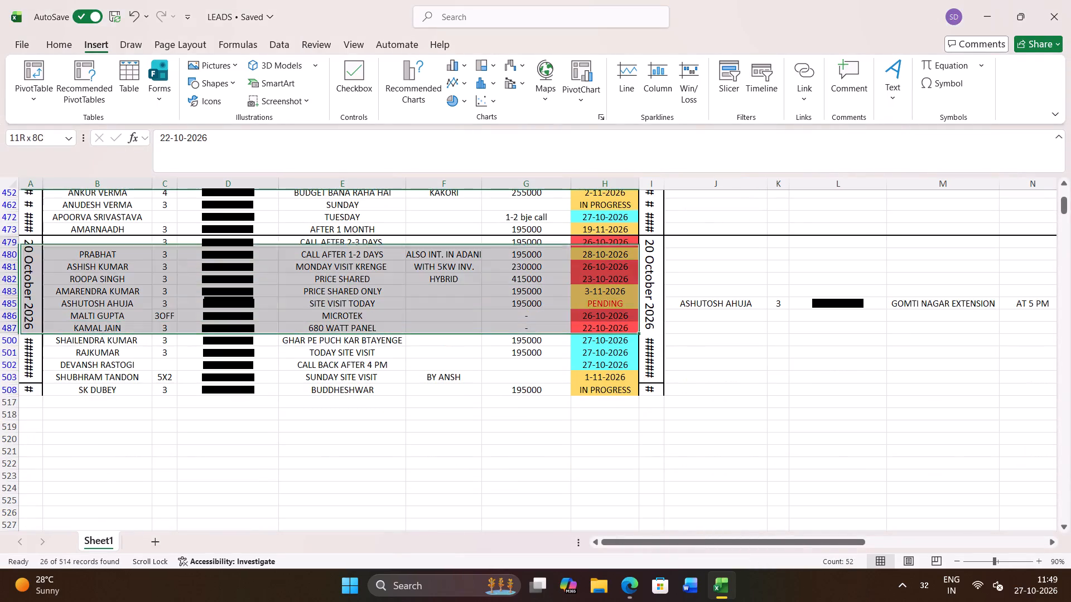
left_click_drag(40, 321, 68, 325)
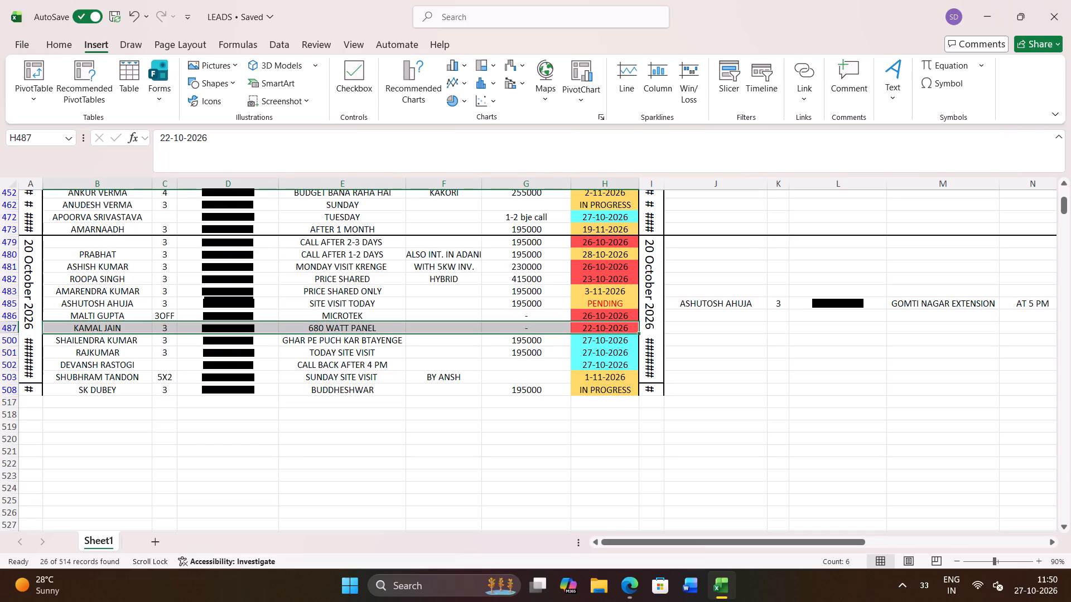
left_click(362, 314)
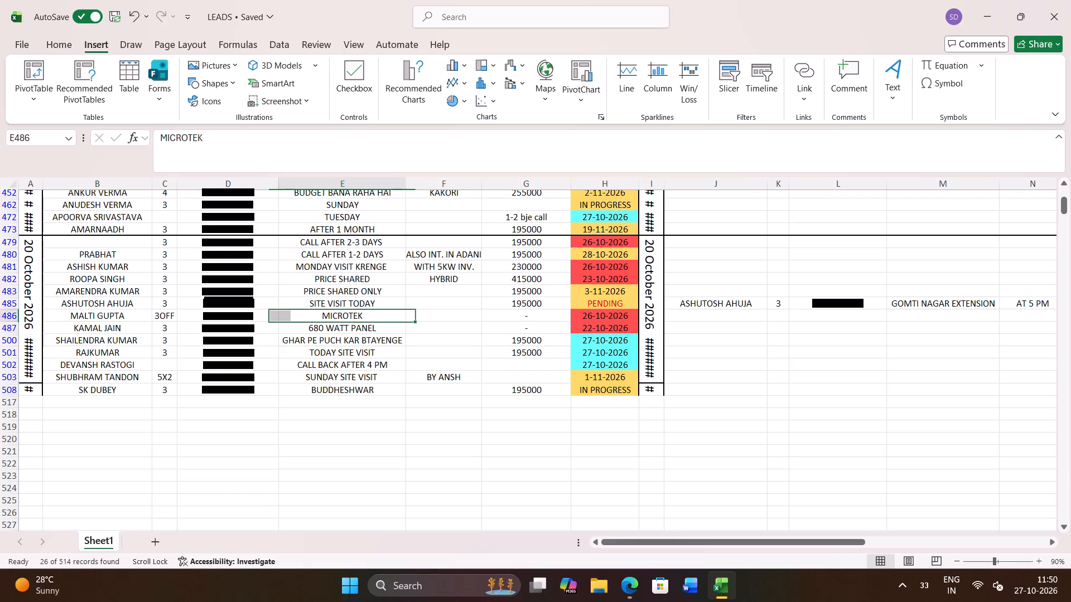
left_click(514, 280)
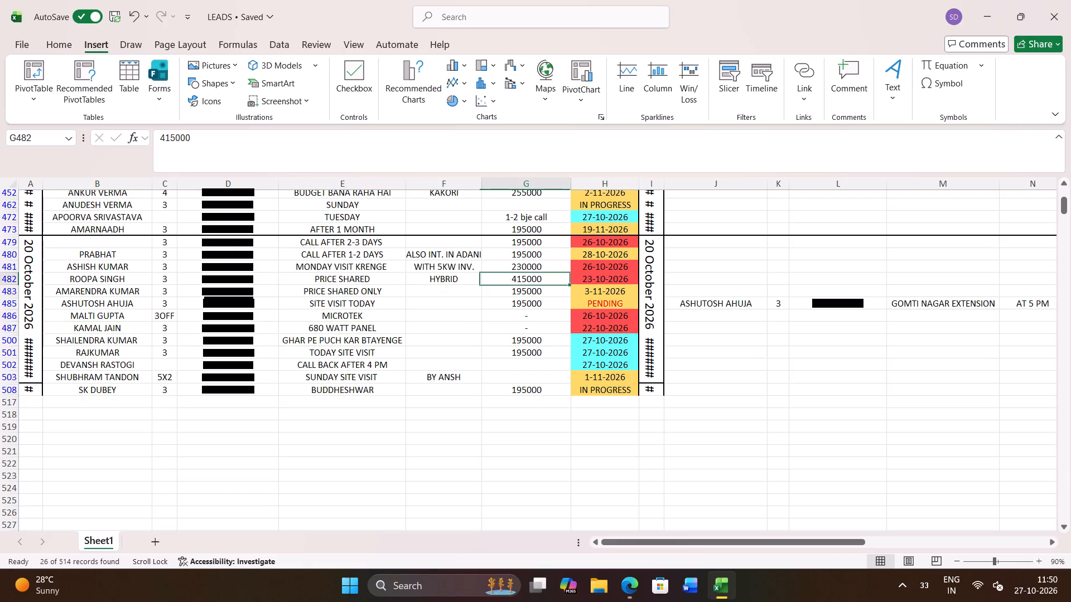
left_click(290, 271)
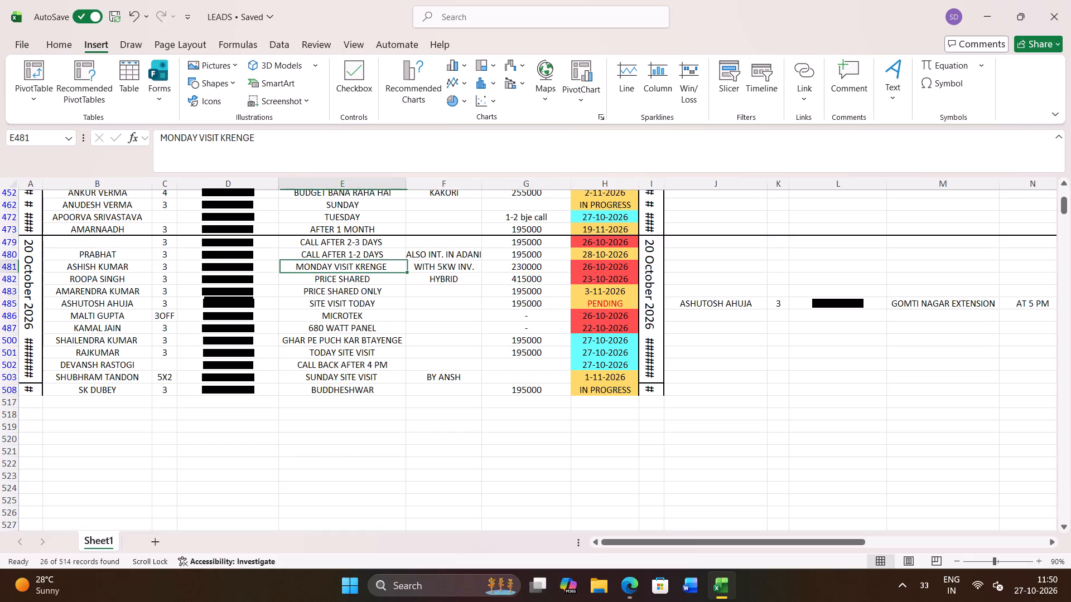
left_click(190, 269)
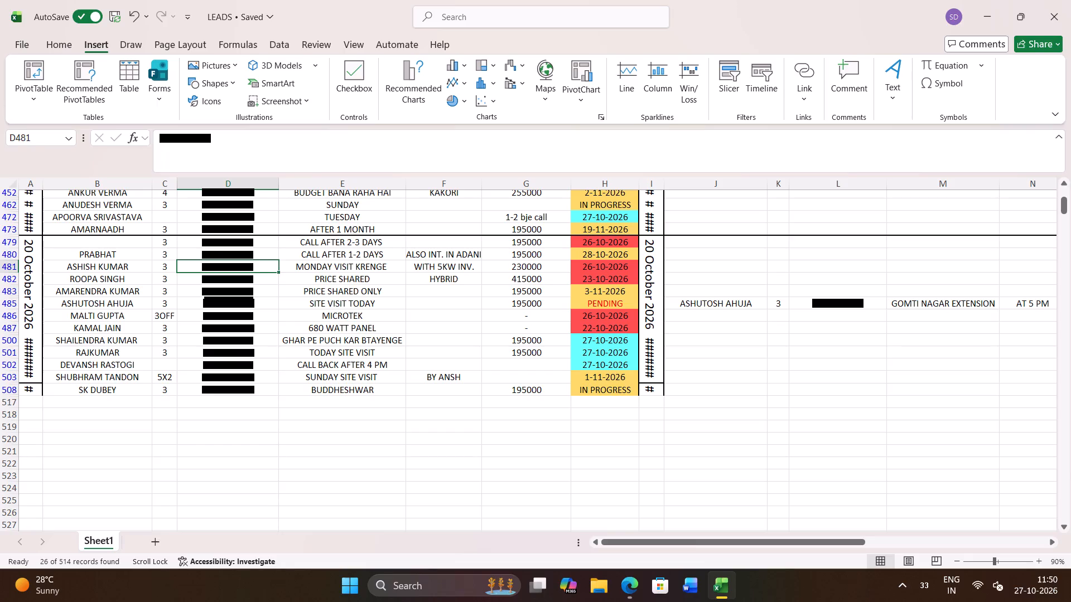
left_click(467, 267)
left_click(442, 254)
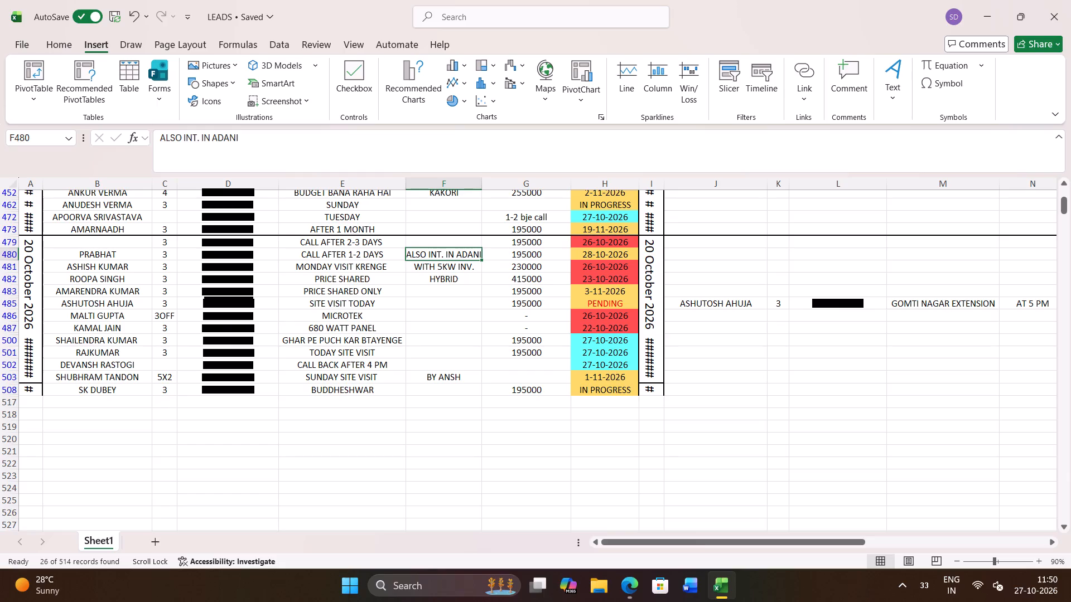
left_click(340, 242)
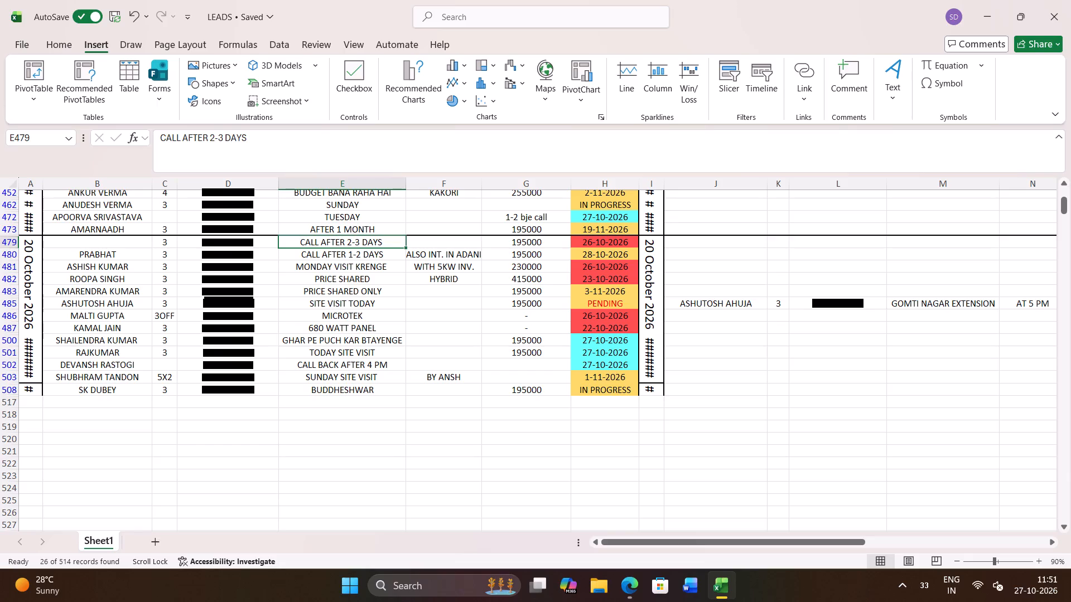
Switch to Microsoft Edge and bring up the login options on the PM Surya Ghar rooftop solar portal.
left_click(632, 583)
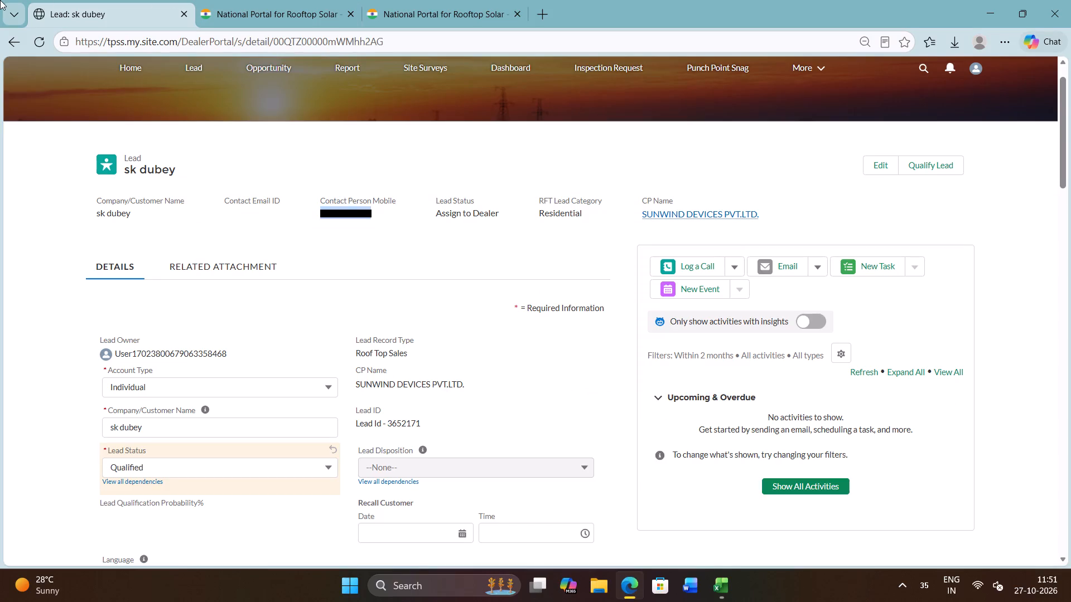
left_click(210, 3)
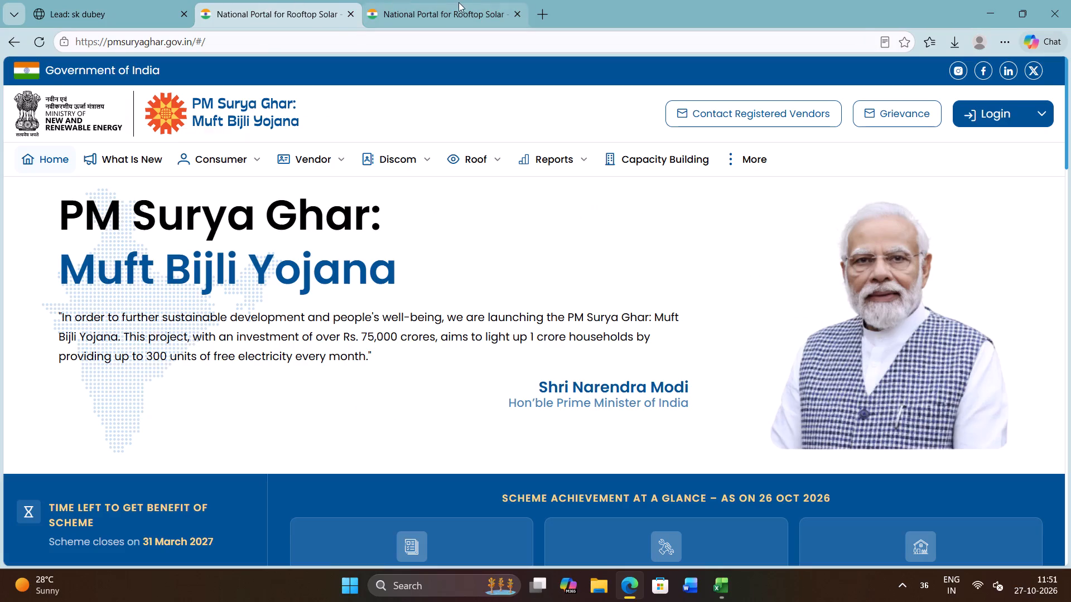
left_click(459, 2)
left_click(221, 0)
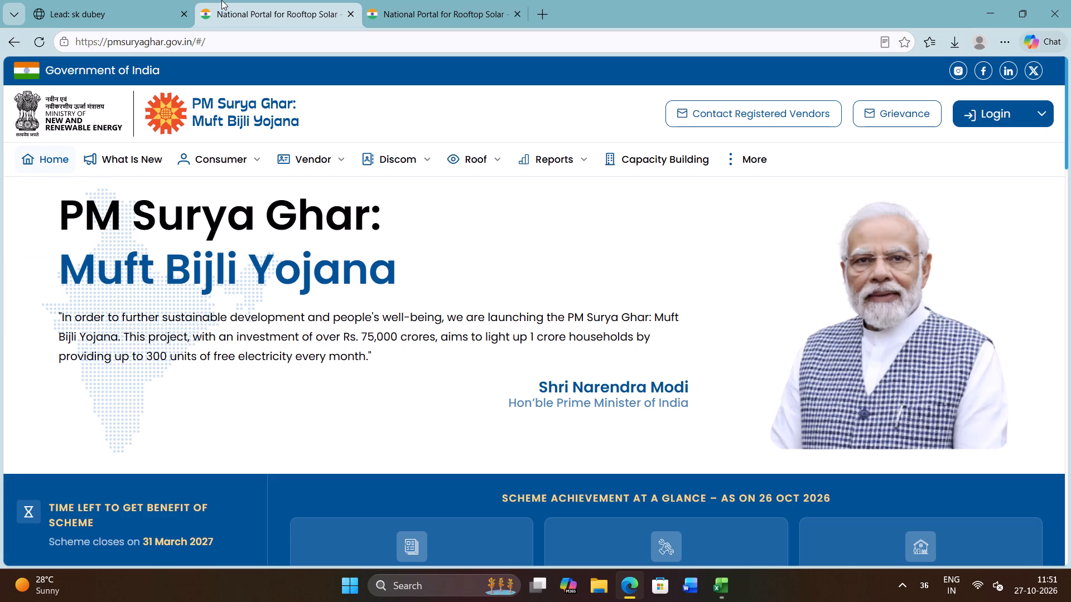
left_click(1041, 111)
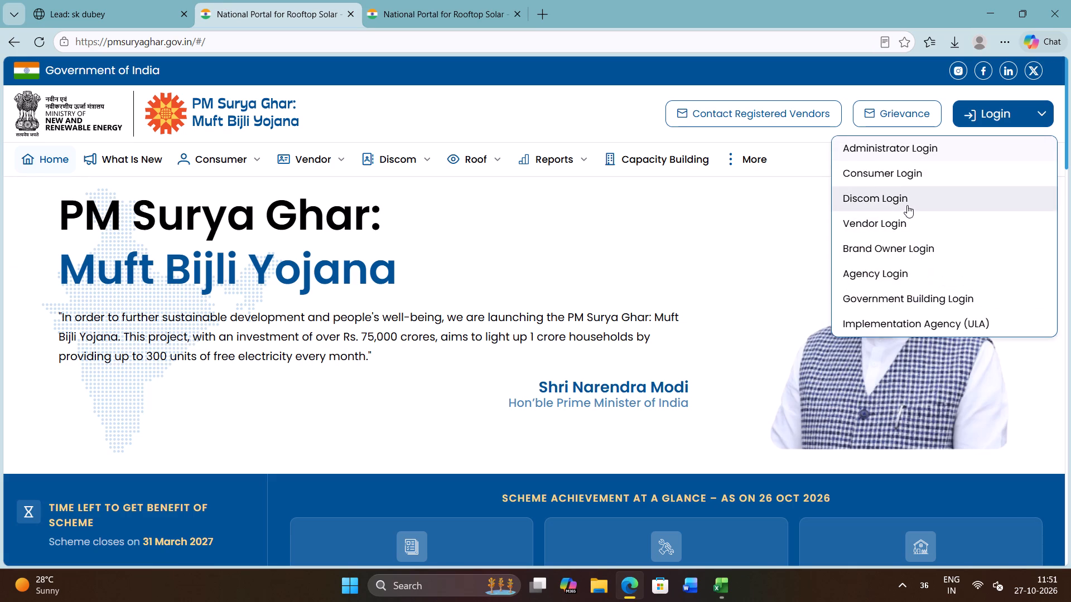
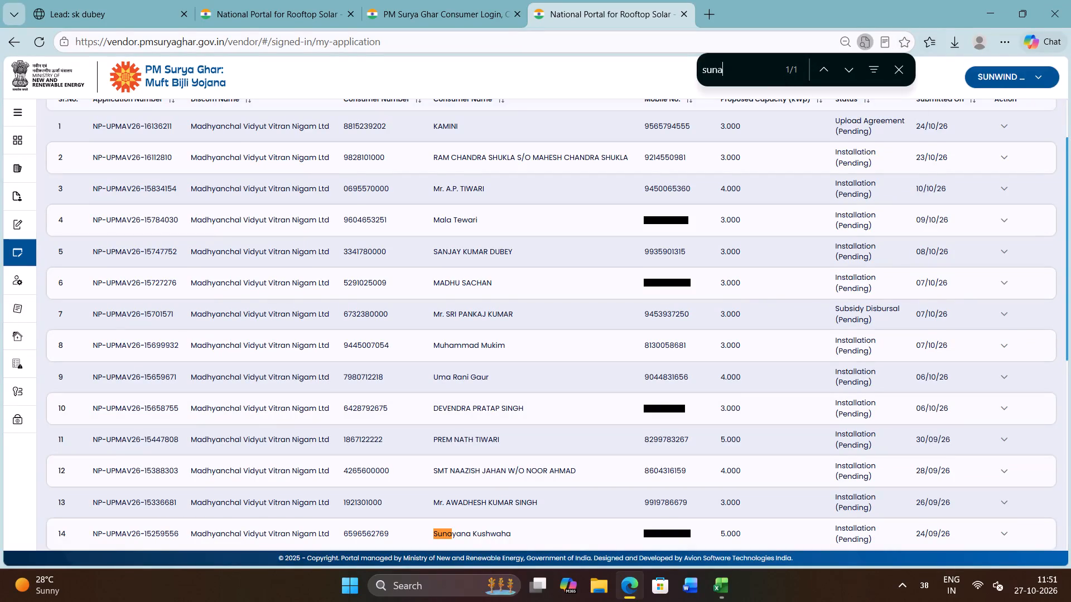
Search the portal's My Application list for "MA".
key("BackSpace")
key("BackSpace")
key("BackSpace")
key("BackSpace")
key("BackSpace")
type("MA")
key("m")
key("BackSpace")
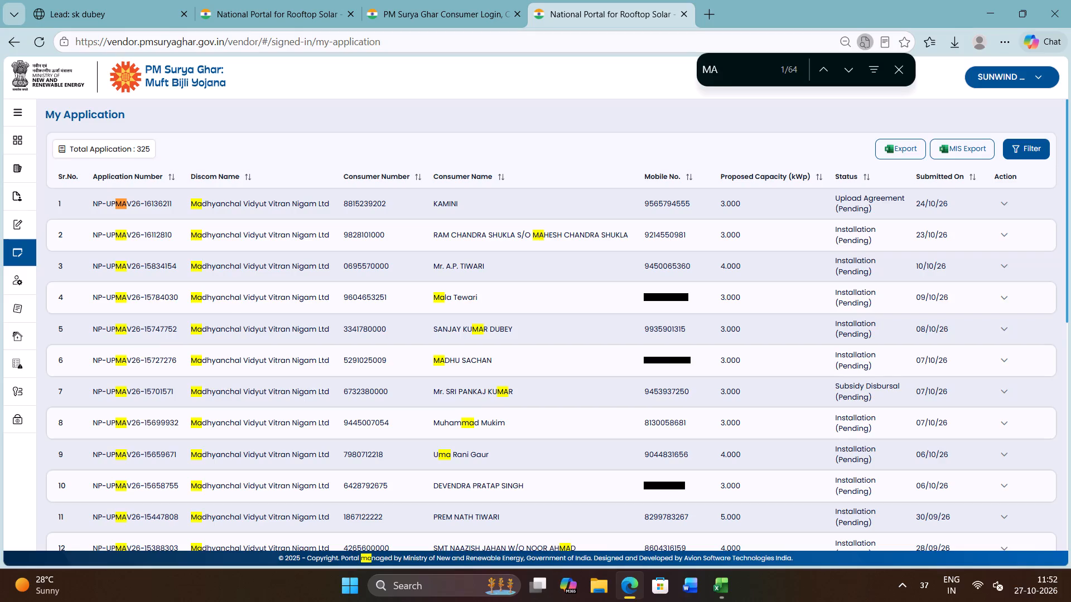
Switch to the LEADS workbook in Excel and exclude 28 October, 30 October and all November dates from the FOLLOW UP filter.
left_click(707, 596)
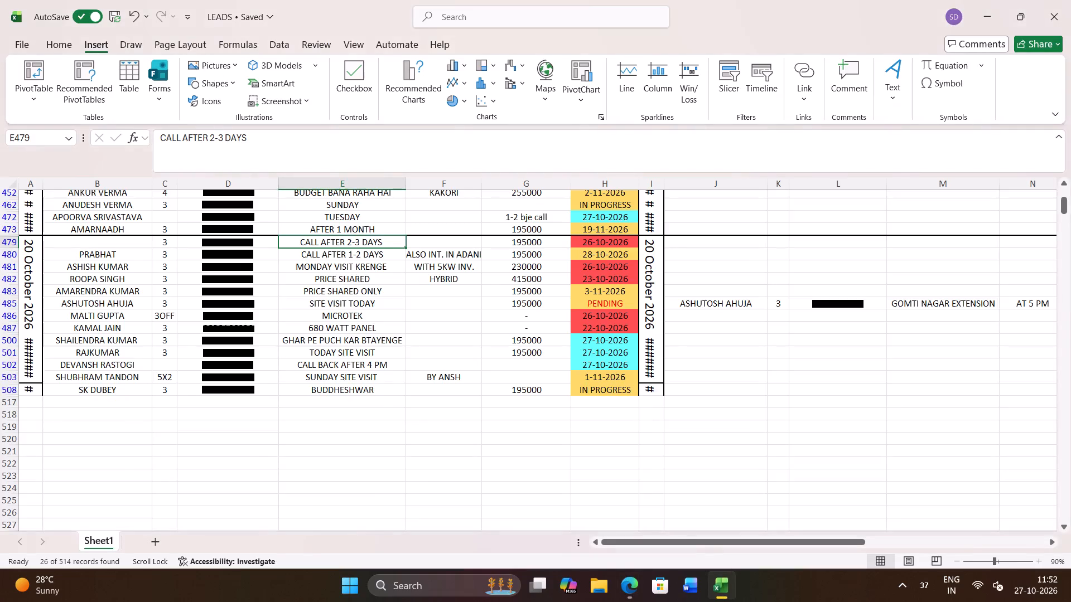
scroll(693, 339, "up", 5)
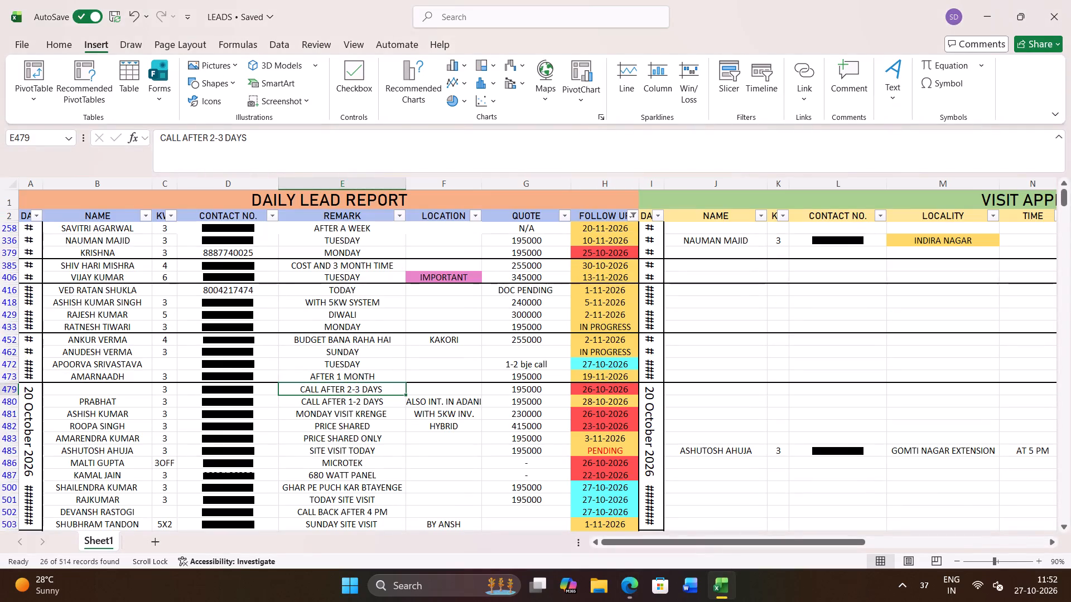
left_click(633, 216)
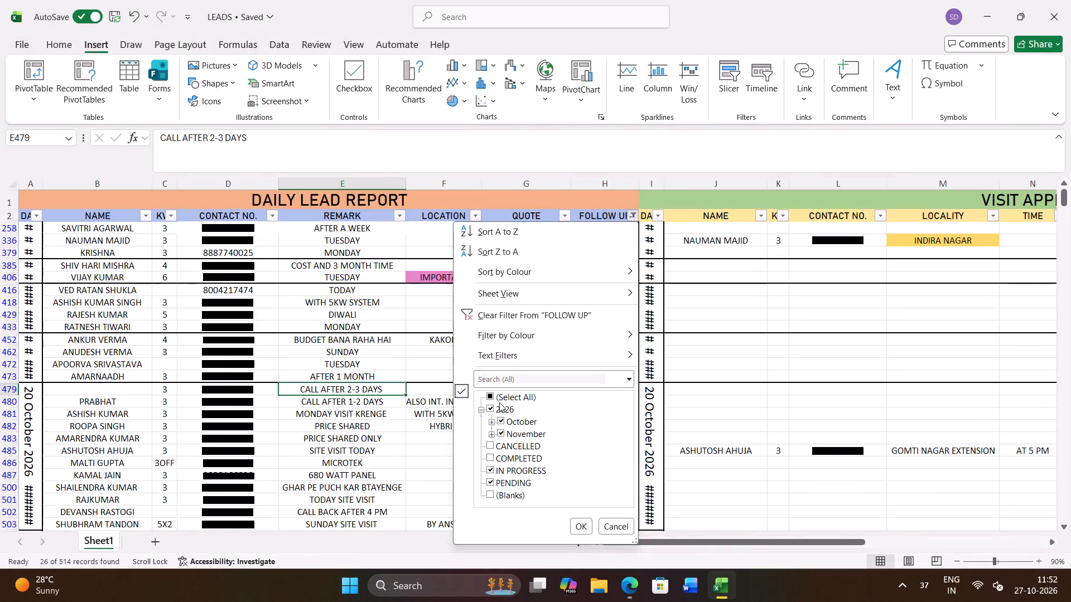
left_click(514, 421)
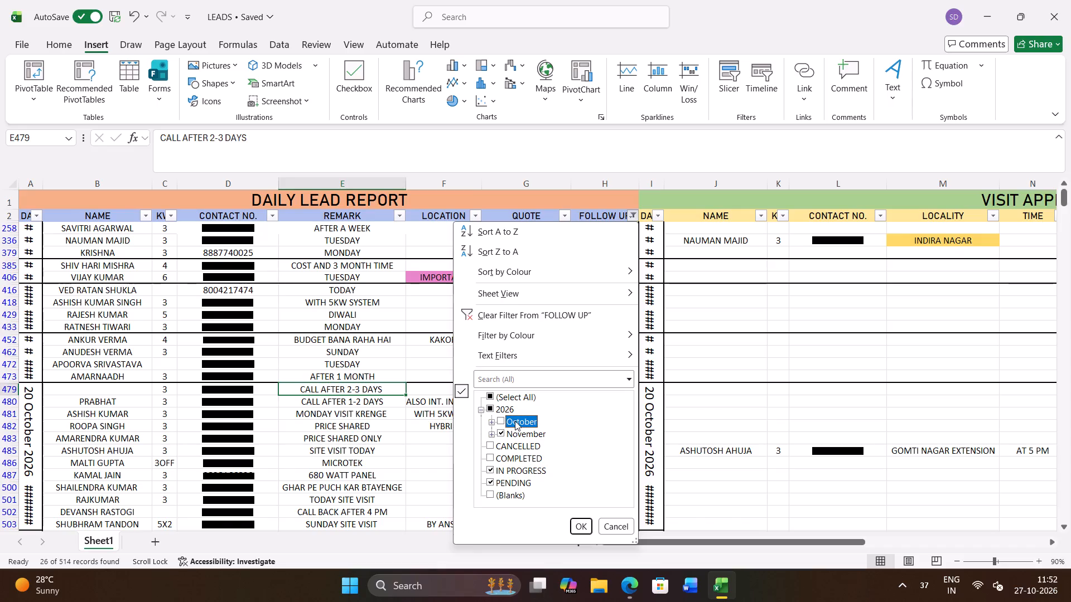
left_click(501, 421)
left_click(491, 420)
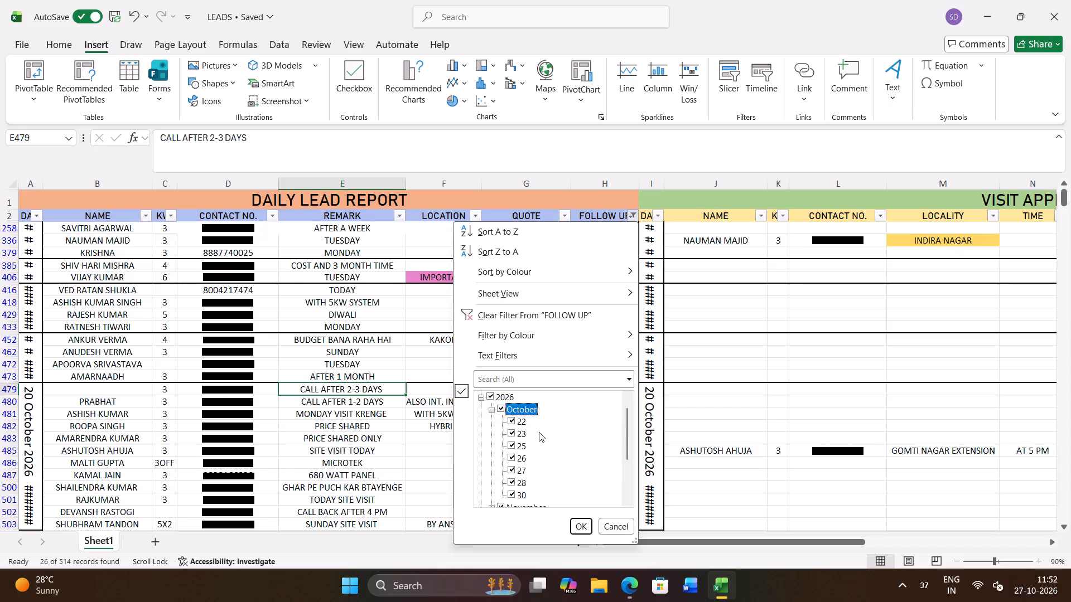
left_click(510, 477)
left_click(508, 493)
scroll(486, 449, "down", 1)
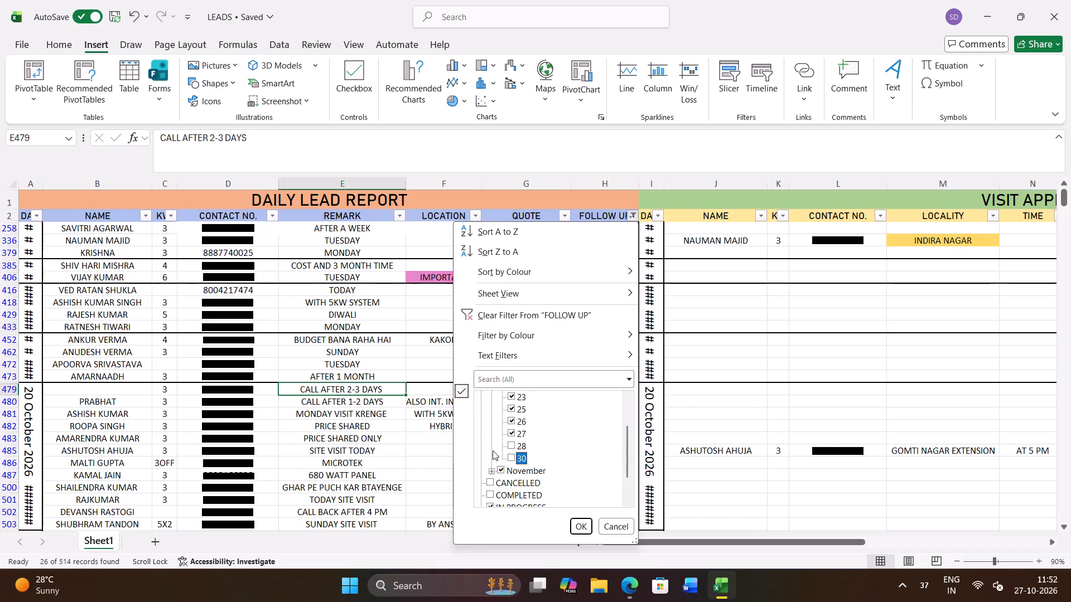
left_click(485, 471)
left_click(491, 470)
scroll(531, 461, "down", 2)
scroll(524, 453, "up", 3)
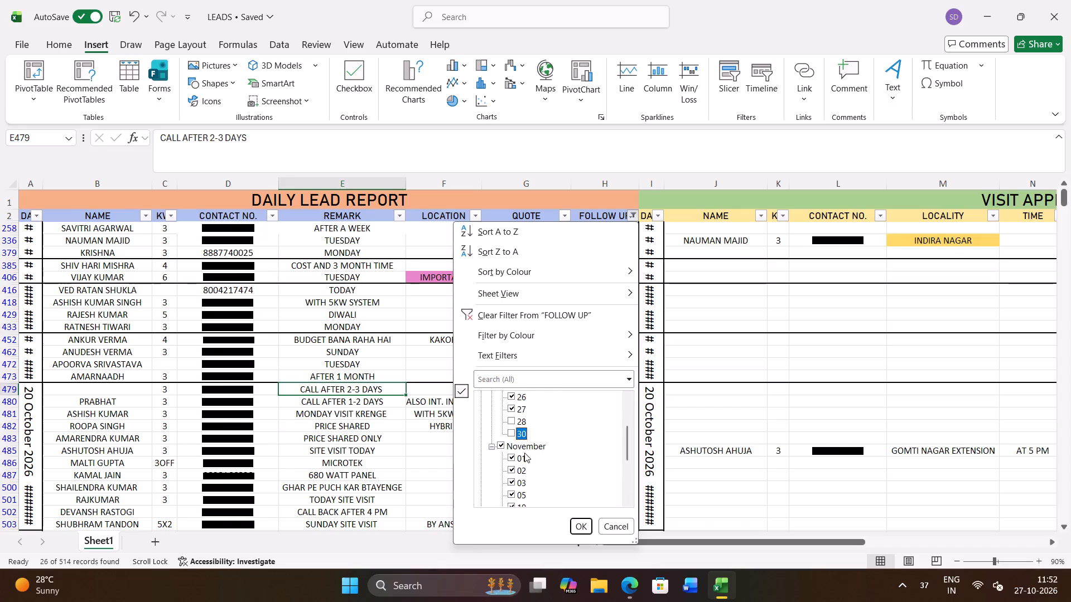
left_click(503, 444)
left_click(578, 521)
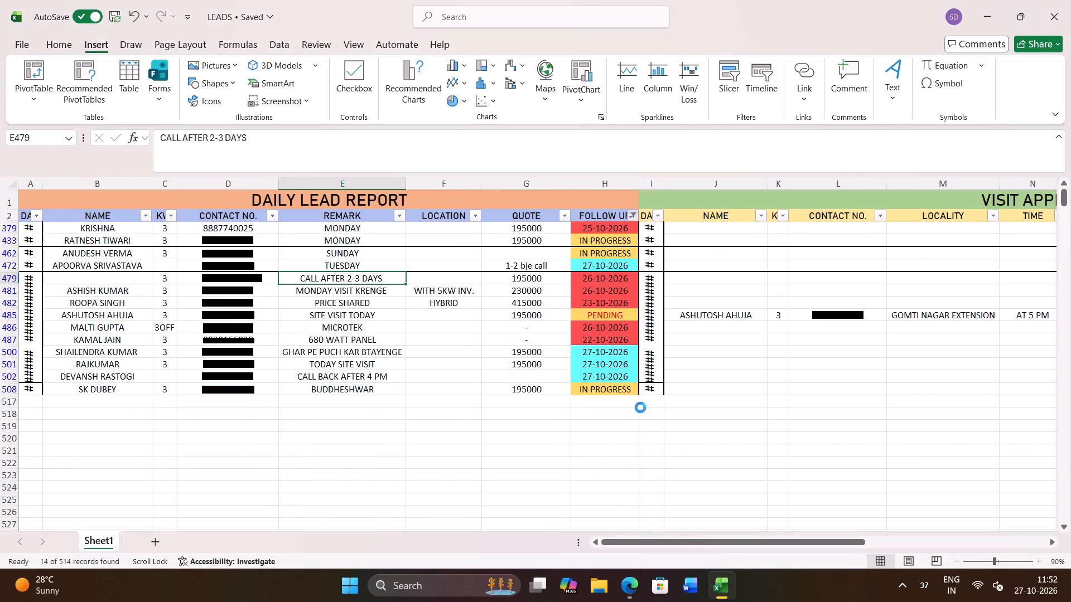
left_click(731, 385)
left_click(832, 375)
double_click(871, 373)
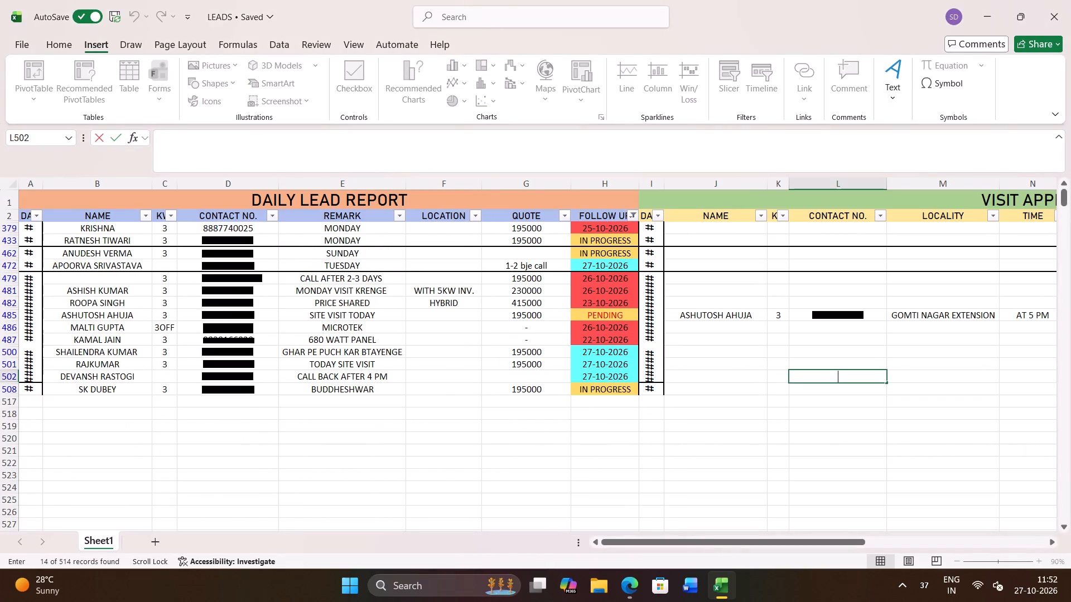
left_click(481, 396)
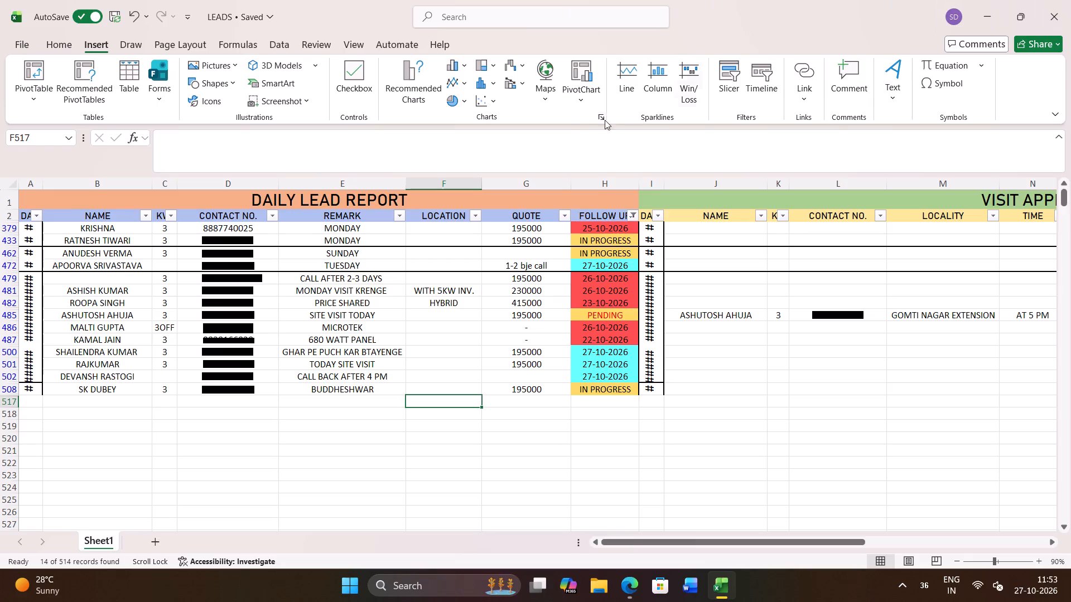
Enter the missing lead's name in the NAME column of row 479.
left_click(128, 285)
left_click(117, 279)
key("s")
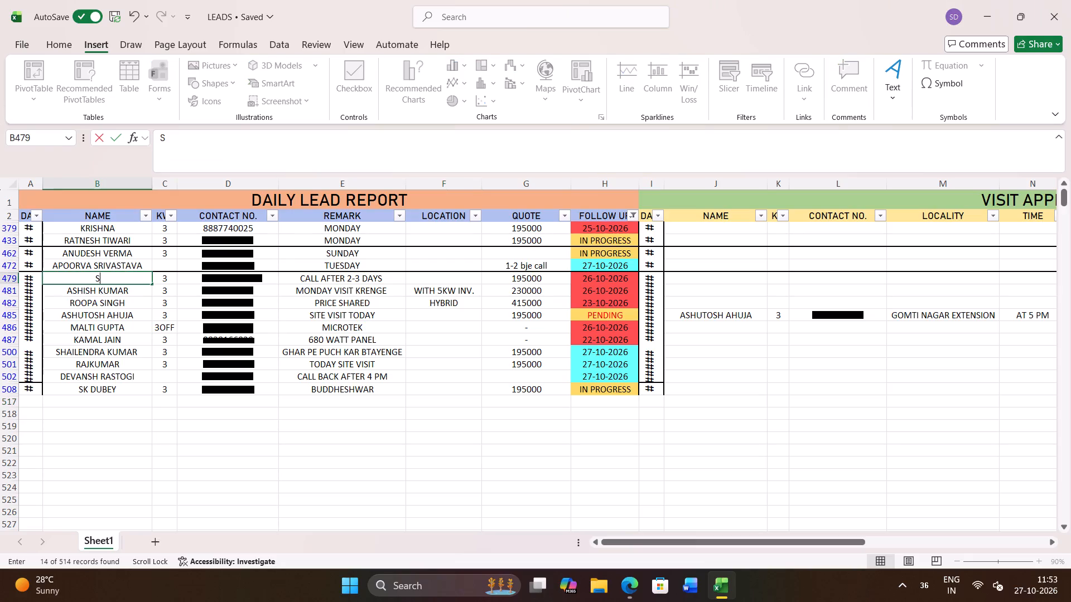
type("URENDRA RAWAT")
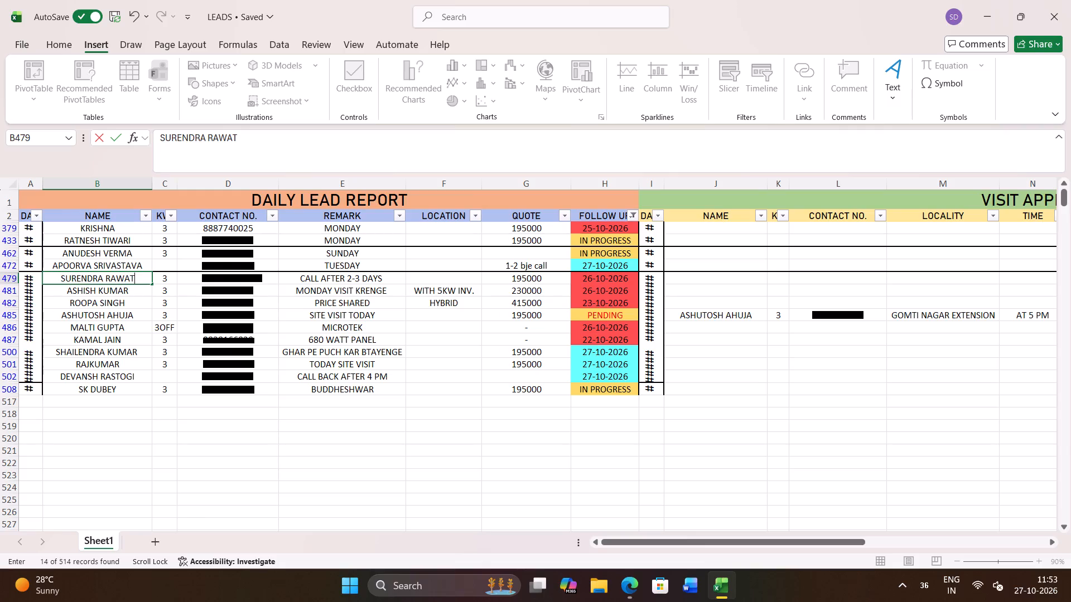
Select the filtered leads in rows 479 to 508, from the NAME column through FOLLOW UP.
left_click_drag(601, 393, 90, 344)
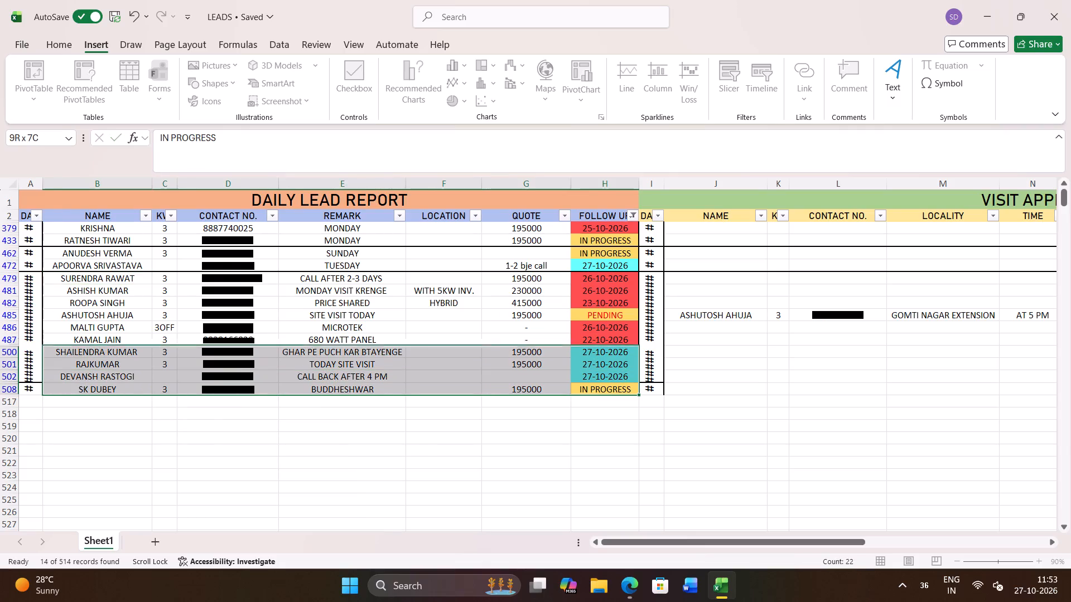
left_click_drag(90, 344, 85, 278)
left_click(365, 436)
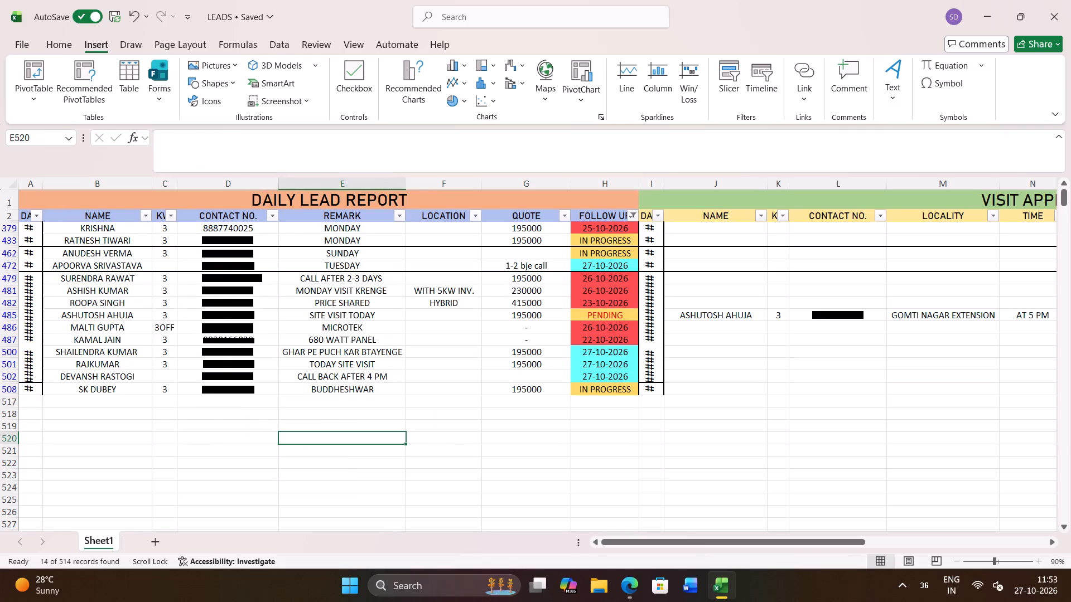
left_click_drag(594, 392, 83, 277)
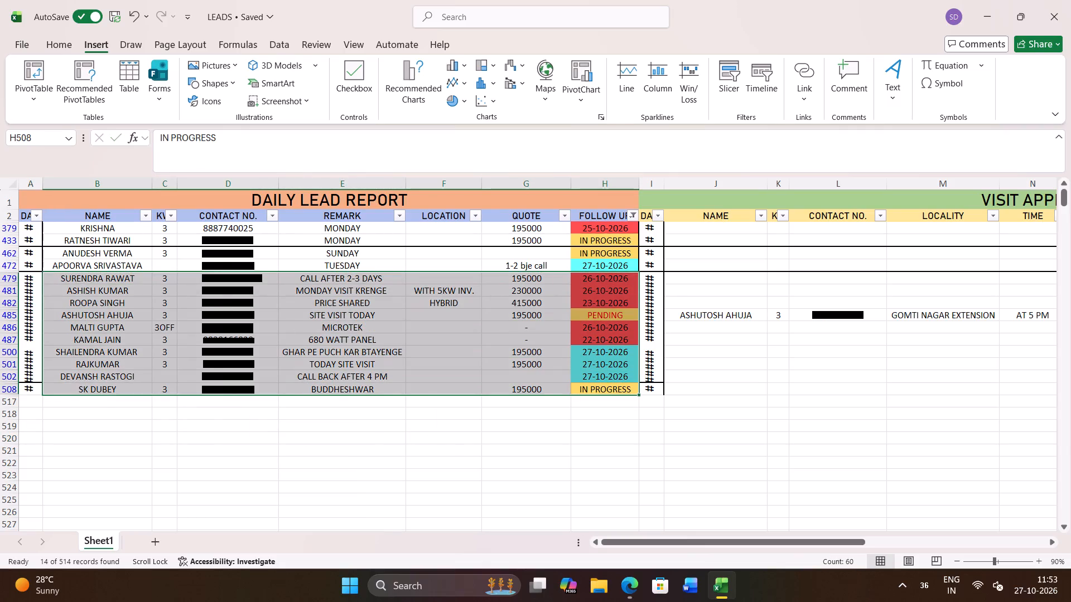
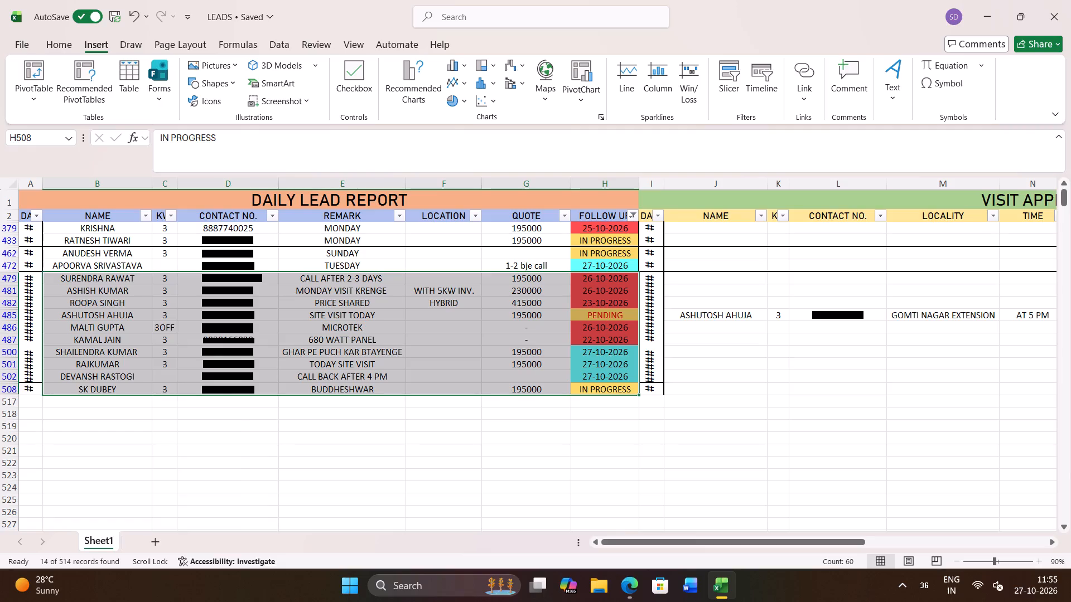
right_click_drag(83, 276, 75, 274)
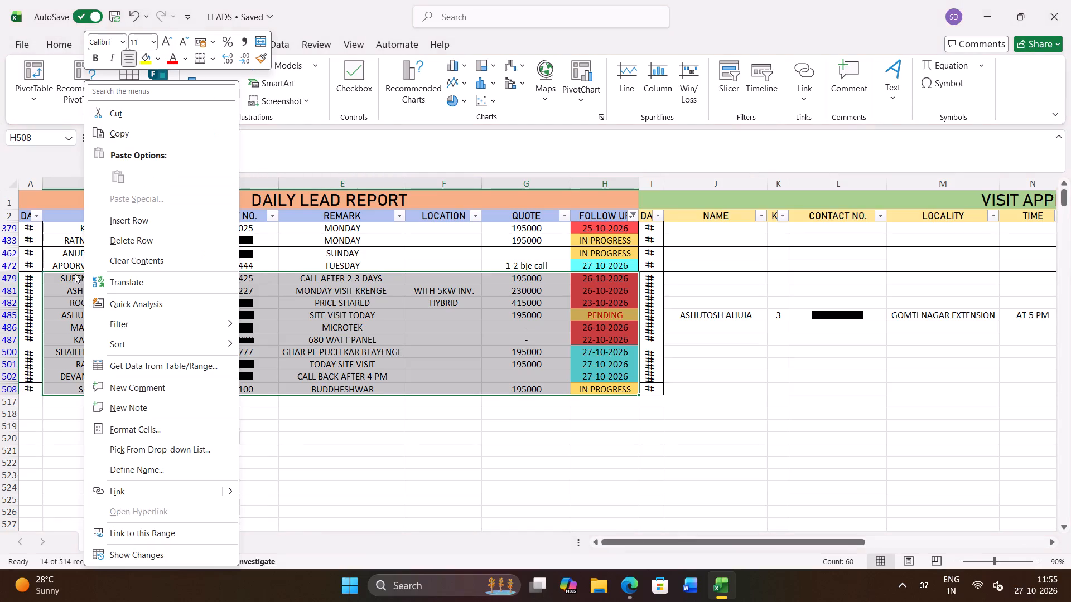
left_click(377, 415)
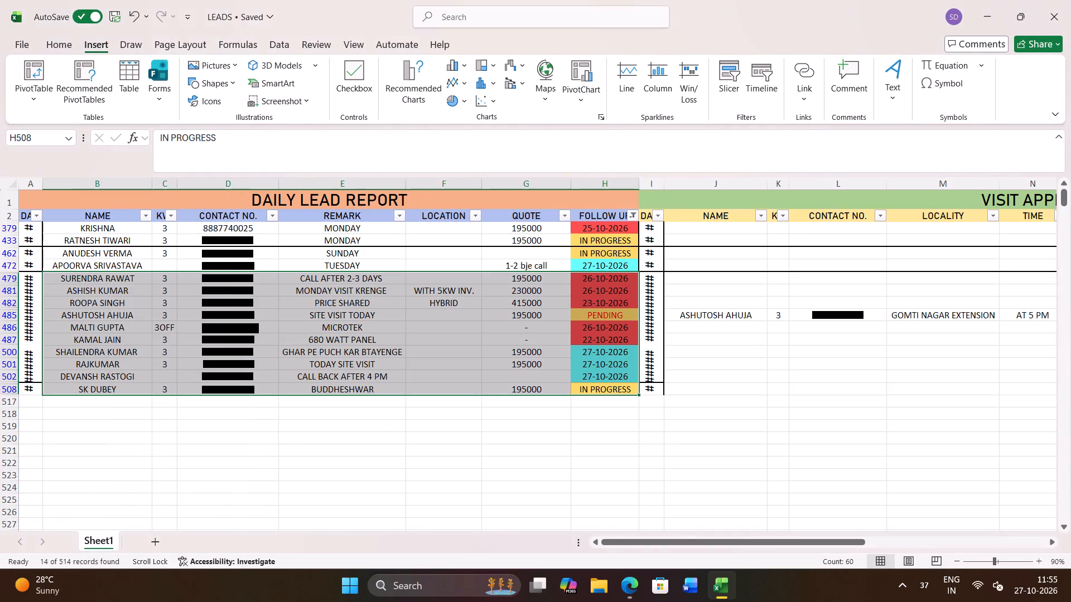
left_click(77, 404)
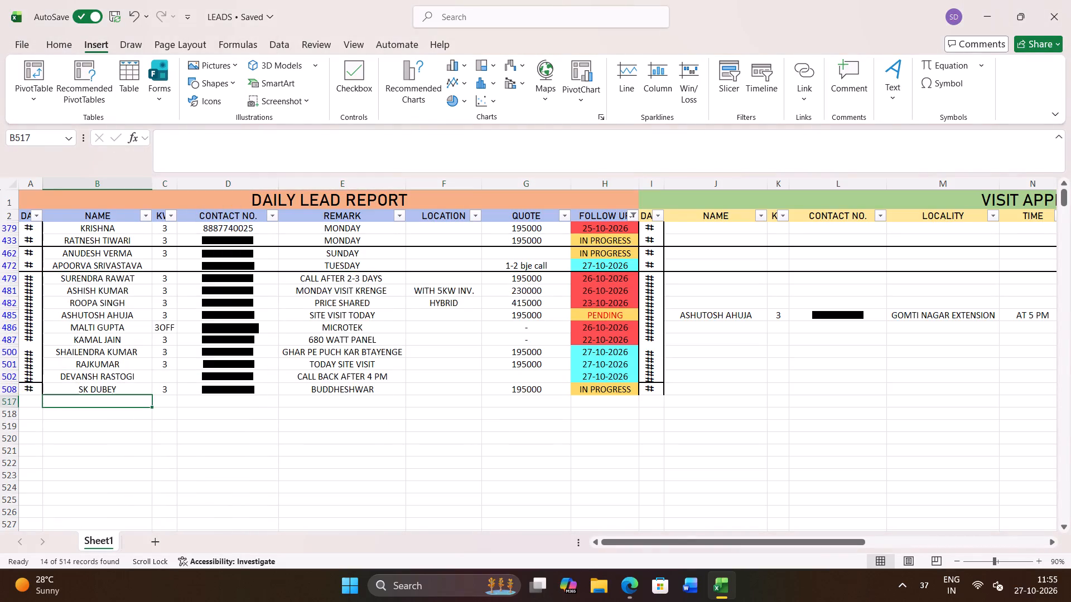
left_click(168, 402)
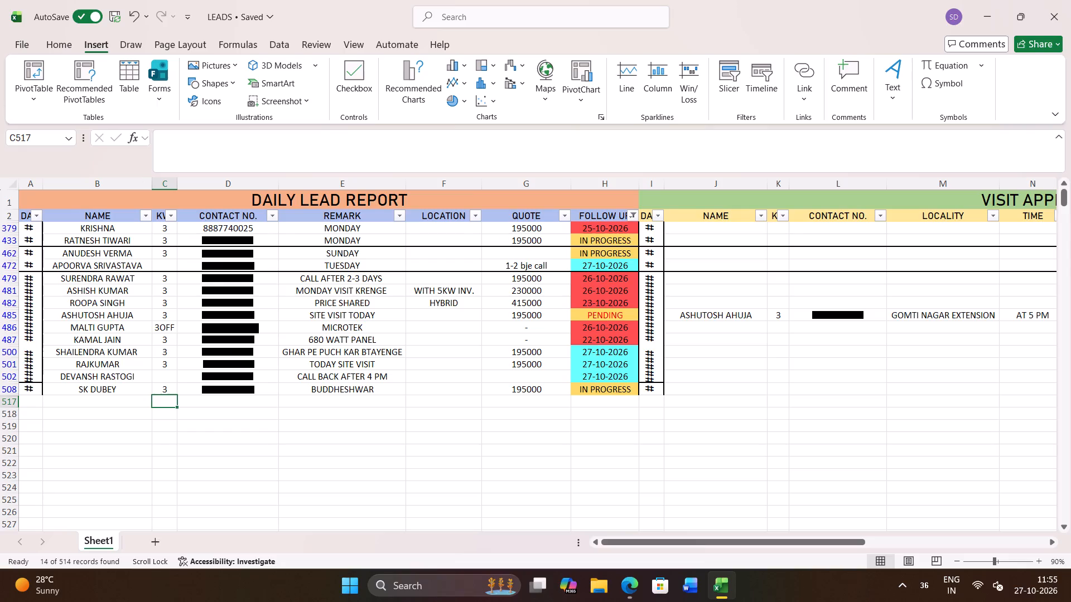
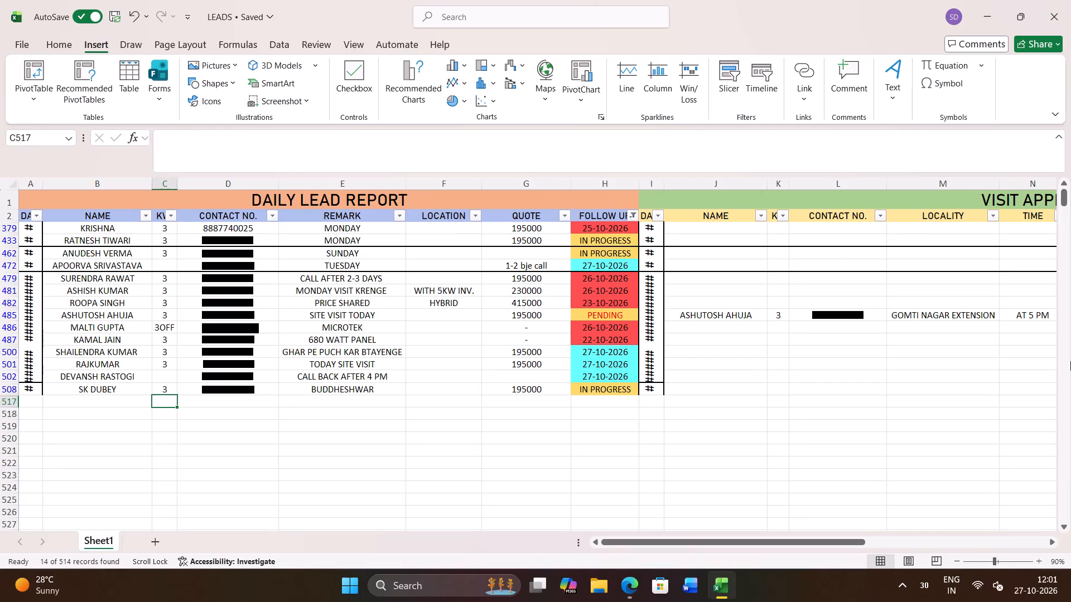
Open the filter options for the FOLLOW UP column of the daily lead report.
scroll(1070, 361, "up", 1)
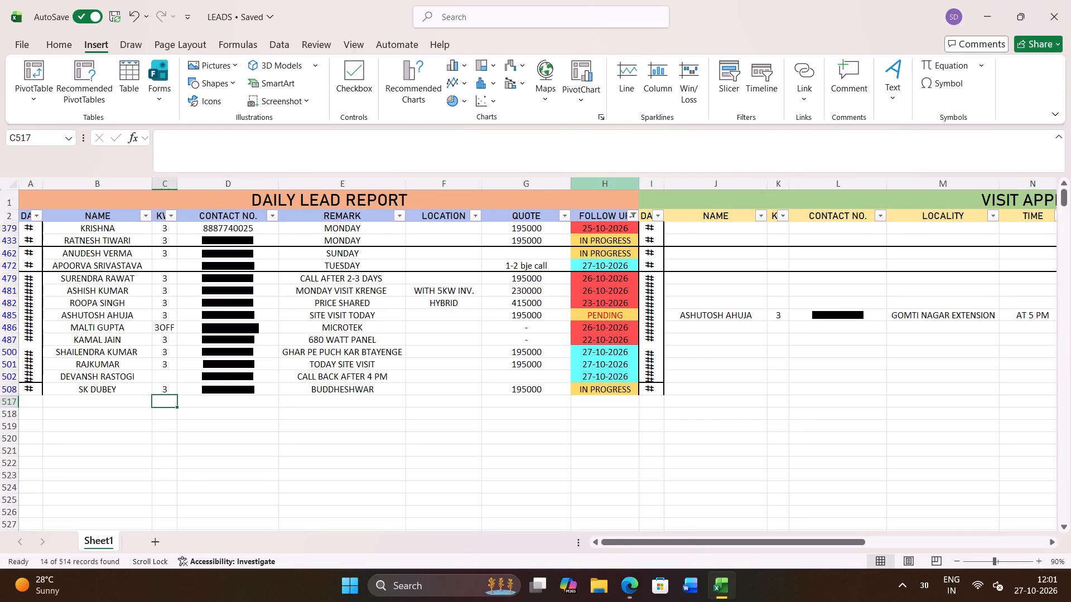
left_click_drag(602, 230, 63, 227)
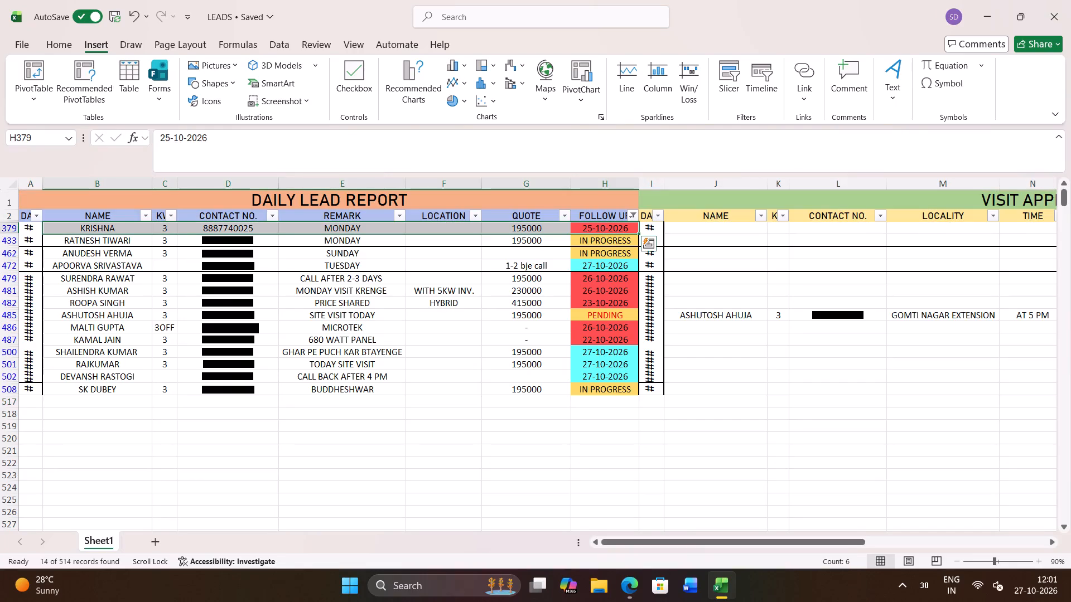
left_click(631, 216)
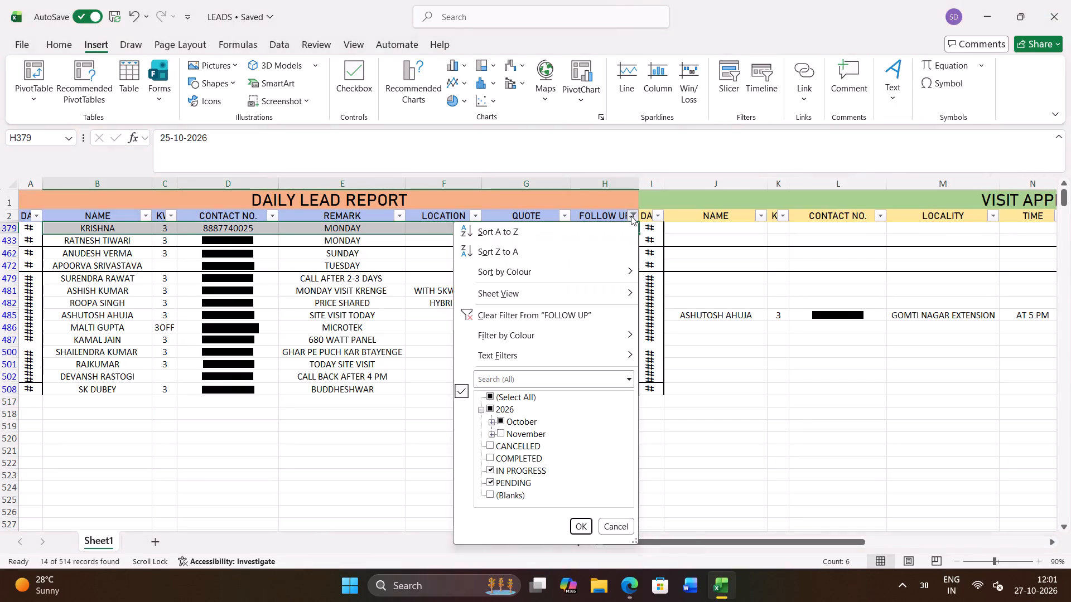
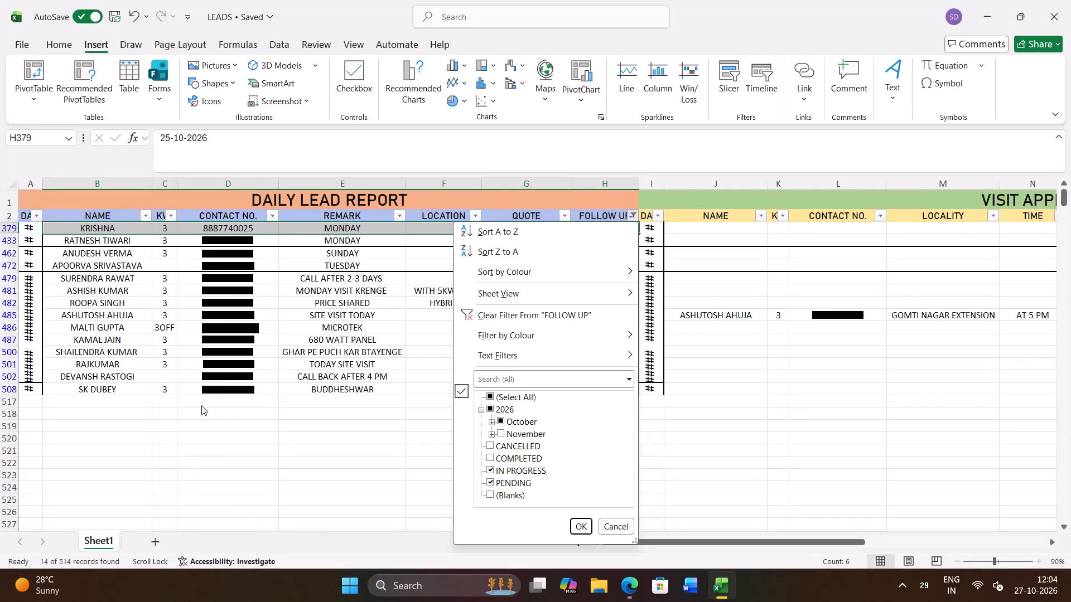
Dismiss the FOLLOW UP filter options and select the 680 WATT PANEL lead's entries from NAME through FOLLOW UP.
left_click(66, 295)
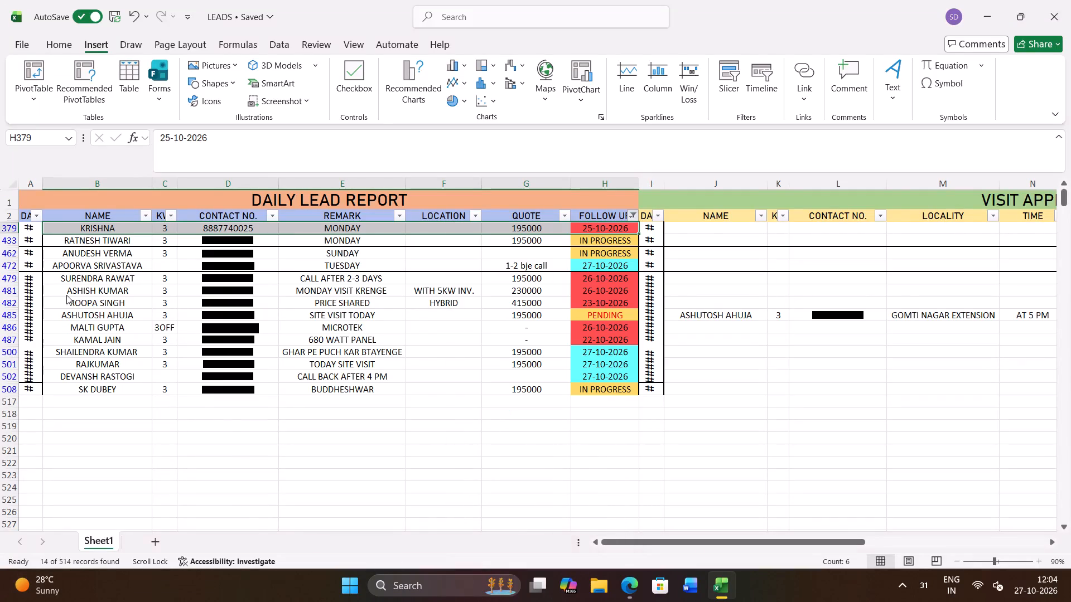
left_click(531, 292)
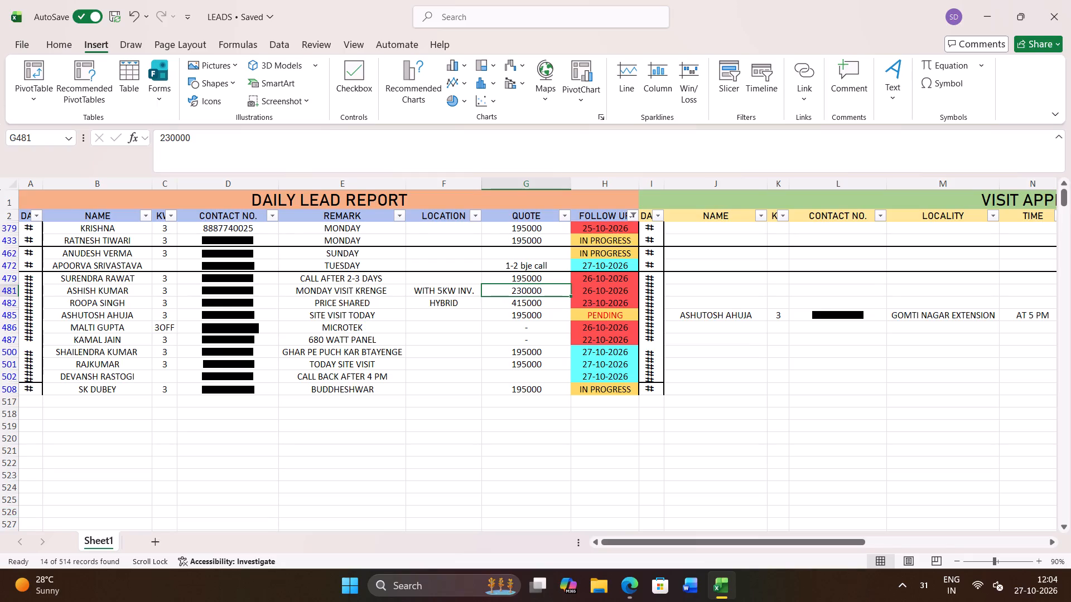
left_click_drag(91, 343, 610, 336)
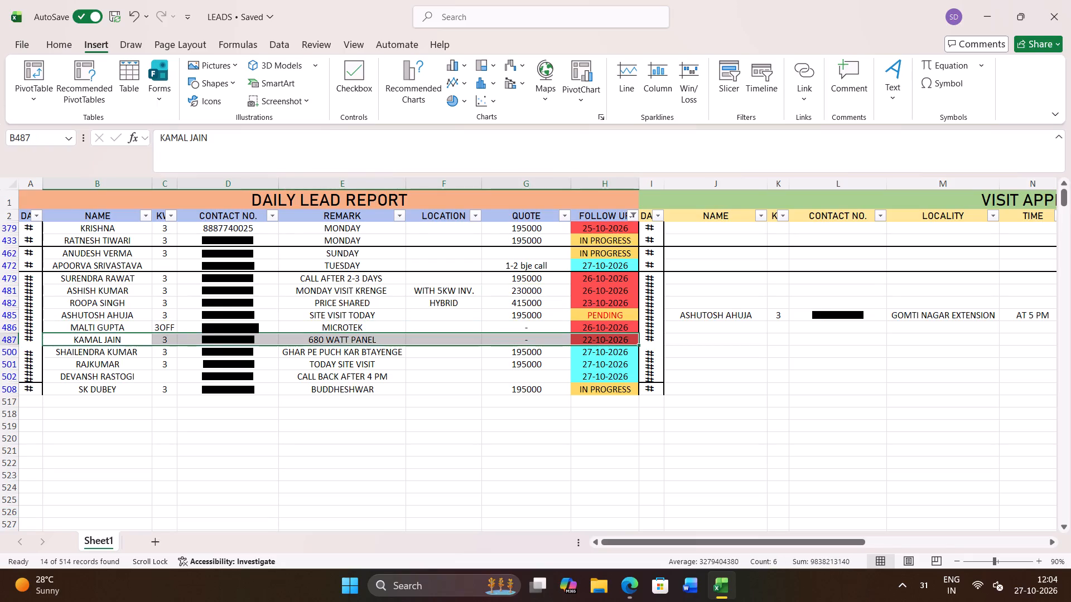
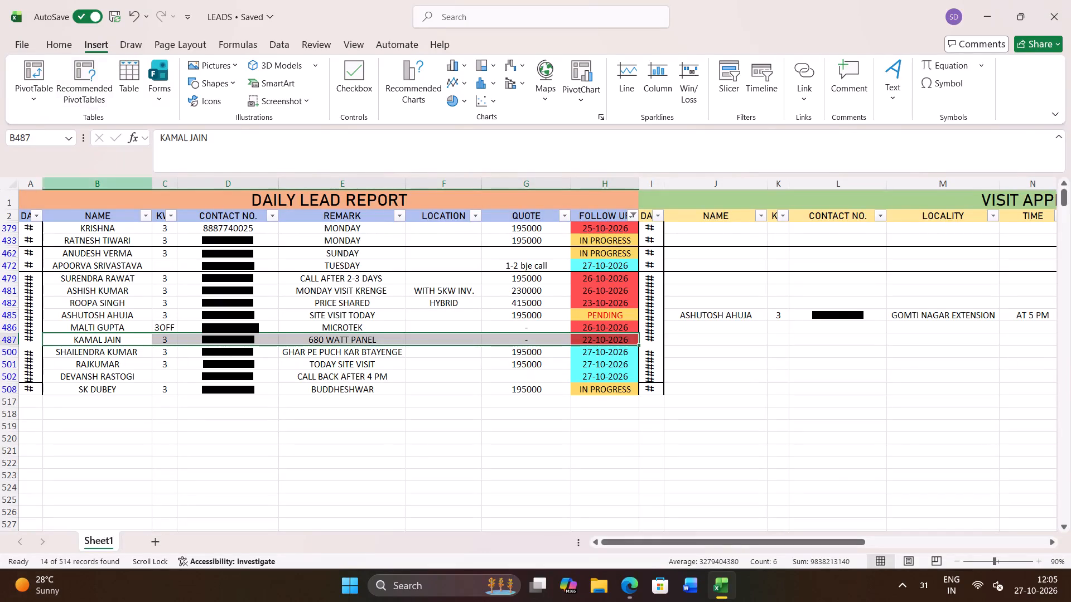
Select the 680 WATT PANEL lead's entries from REMARK through FOLLOW UP.
left_click_drag(323, 339, 628, 350)
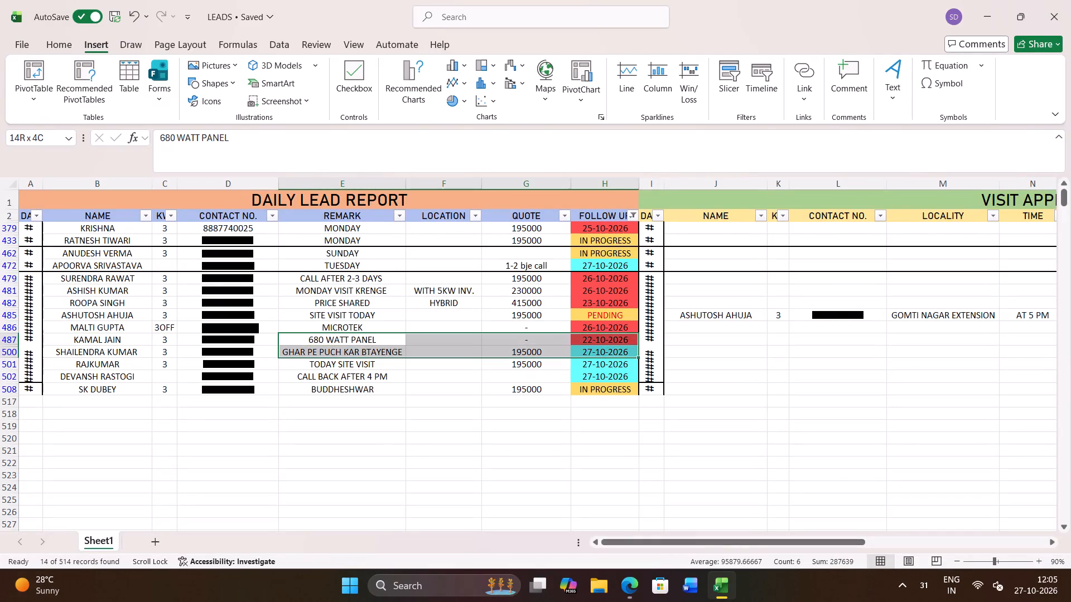
left_click_drag(628, 350, 617, 343)
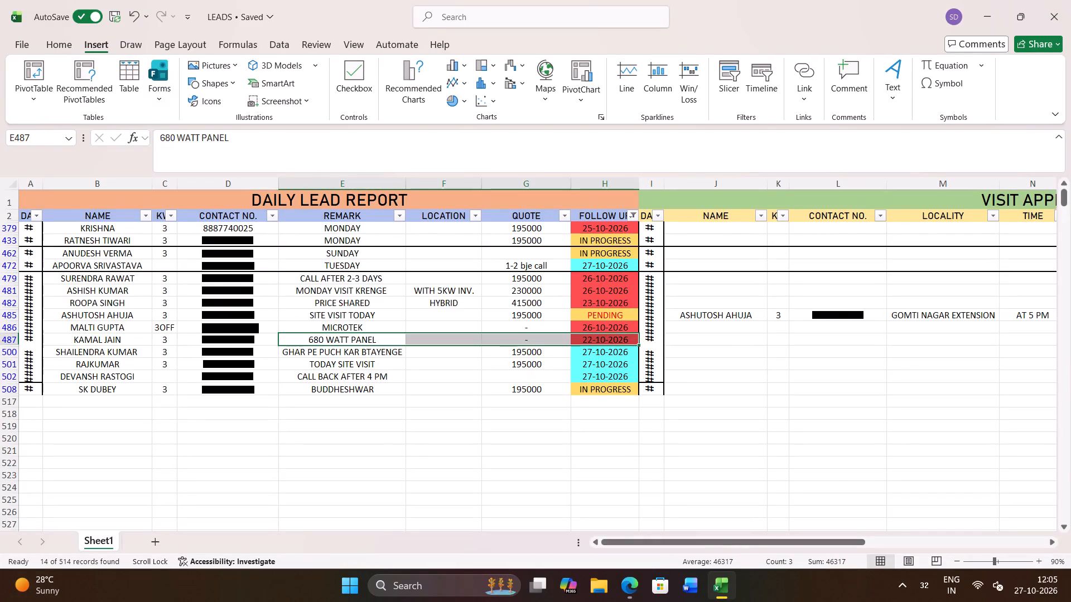
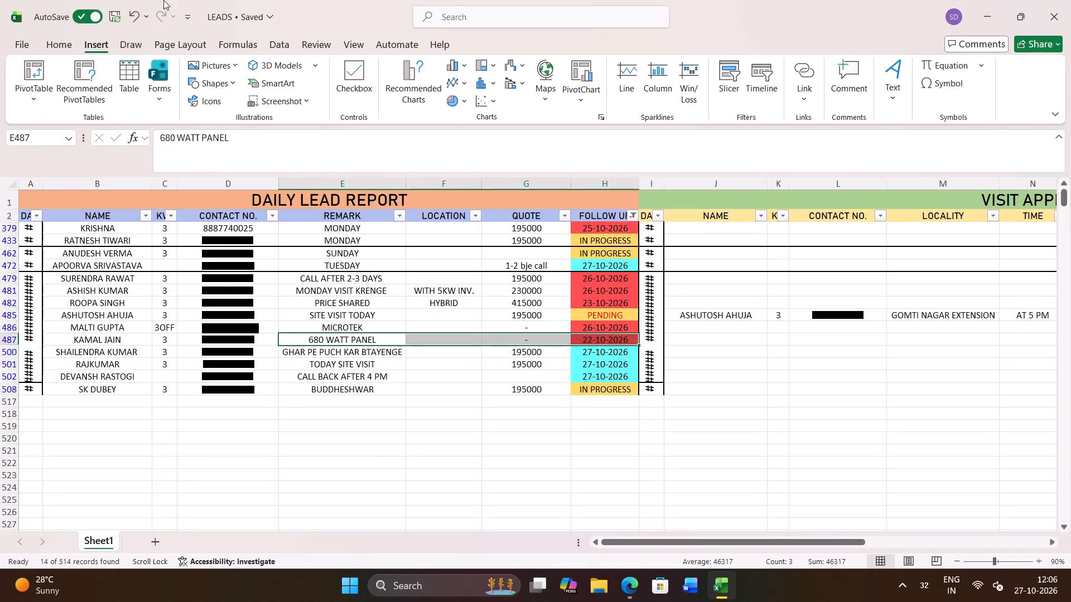
Review the filtered leads' entries from NAME through FOLLOW UP, checking the pending site visit, rows 479 to 487 and row 379.
left_click_drag(599, 339, 546, 338)
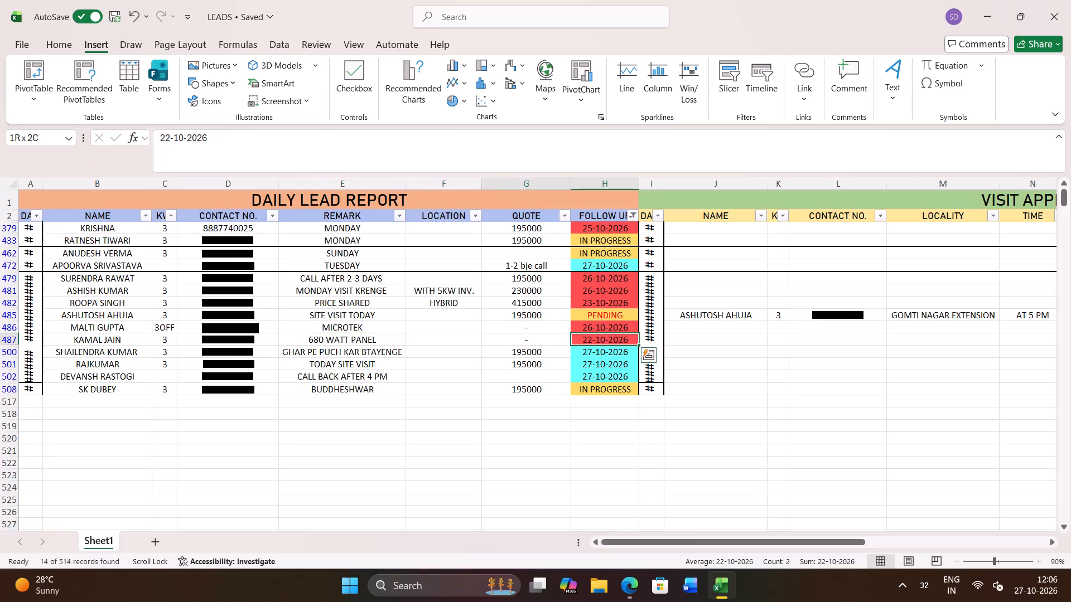
left_click_drag(546, 338, 99, 327)
double_click(611, 310)
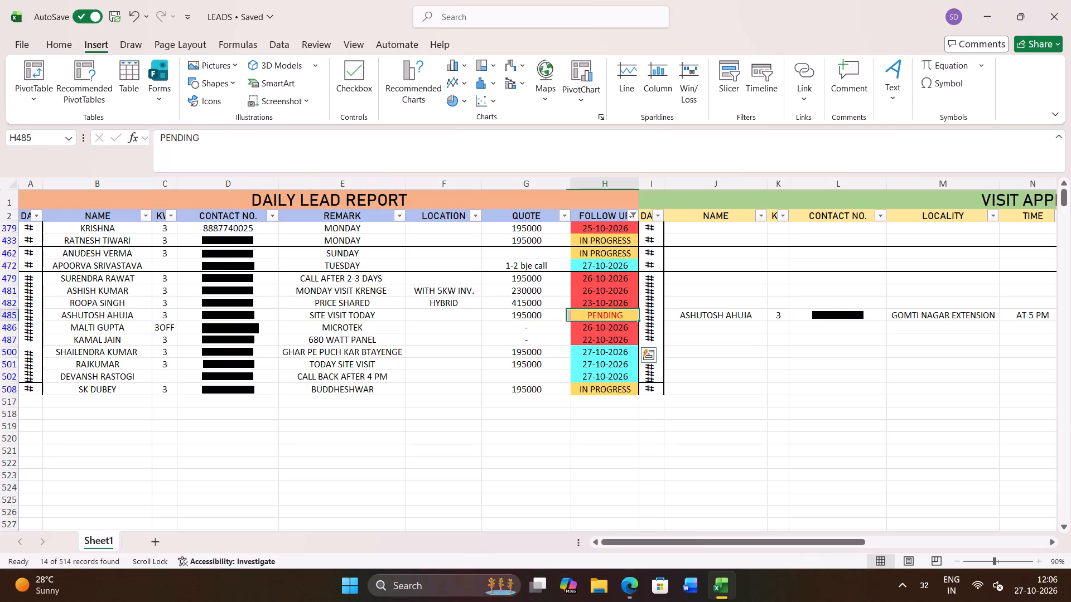
left_click_drag(622, 311, 827, 356)
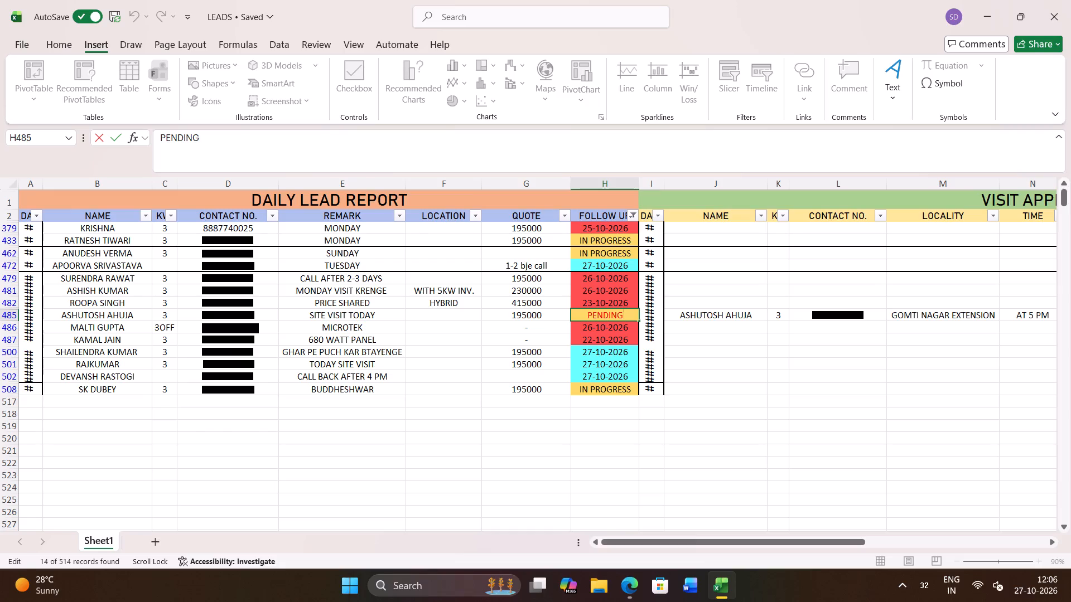
left_click_drag(104, 312, 625, 312)
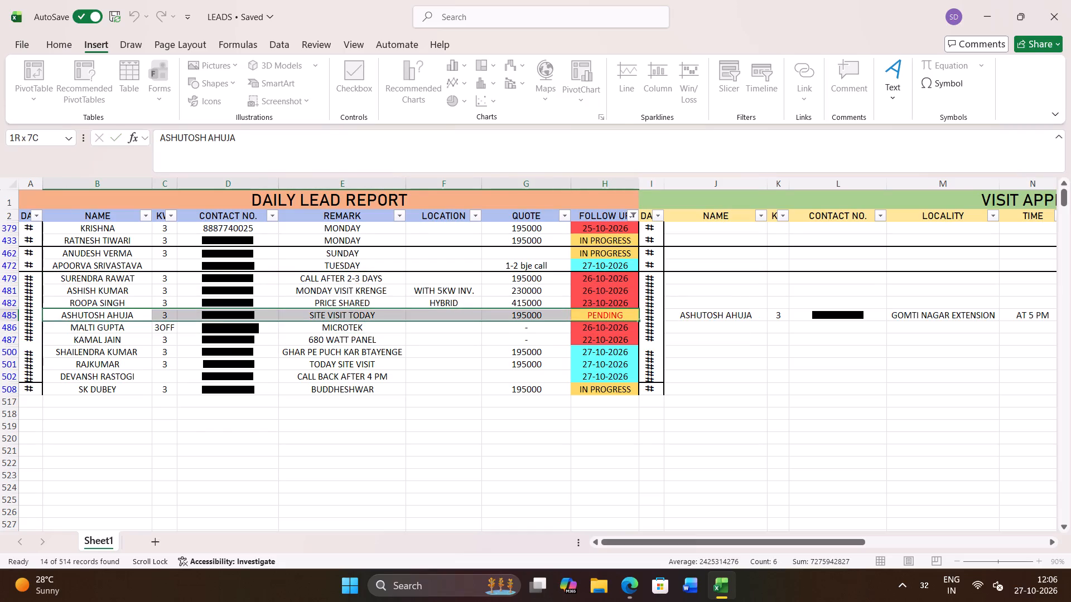
left_click_drag(625, 312, 624, 313)
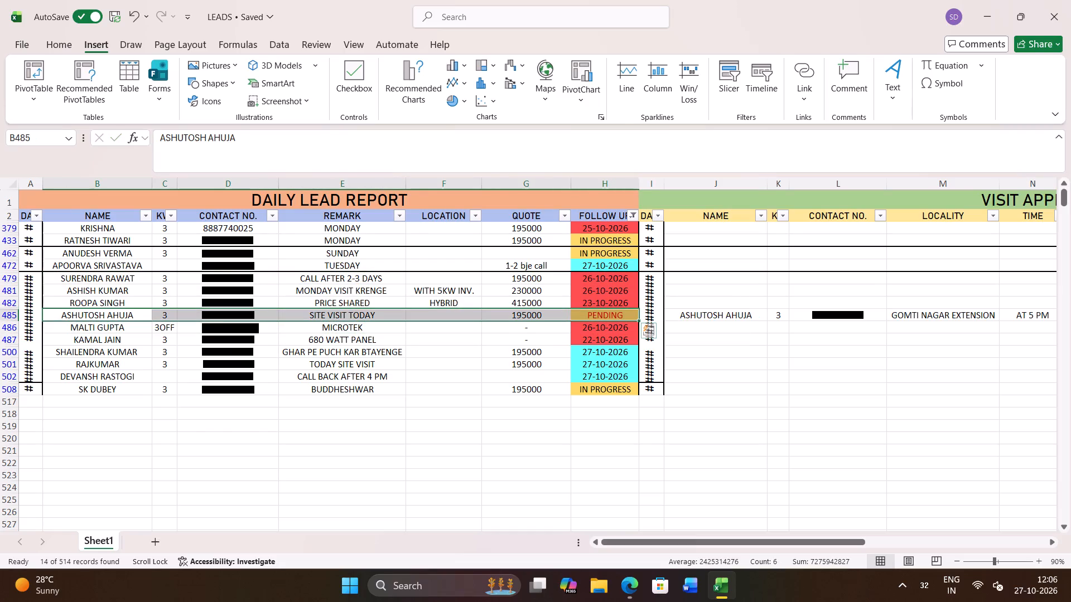
right_click(649, 312)
left_click(644, 352)
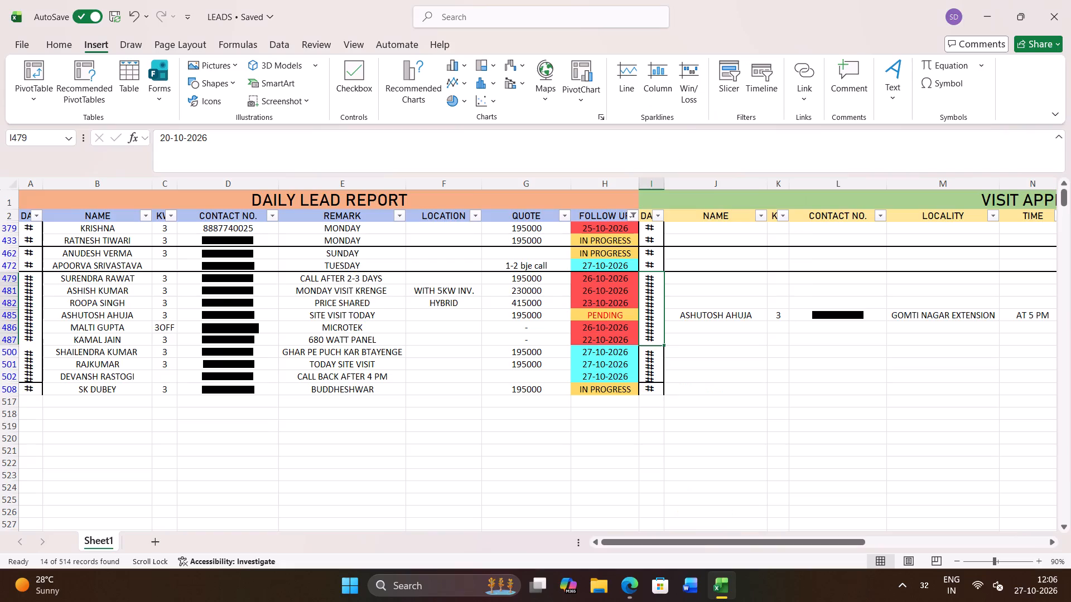
left_click(26, 370)
left_click(27, 334)
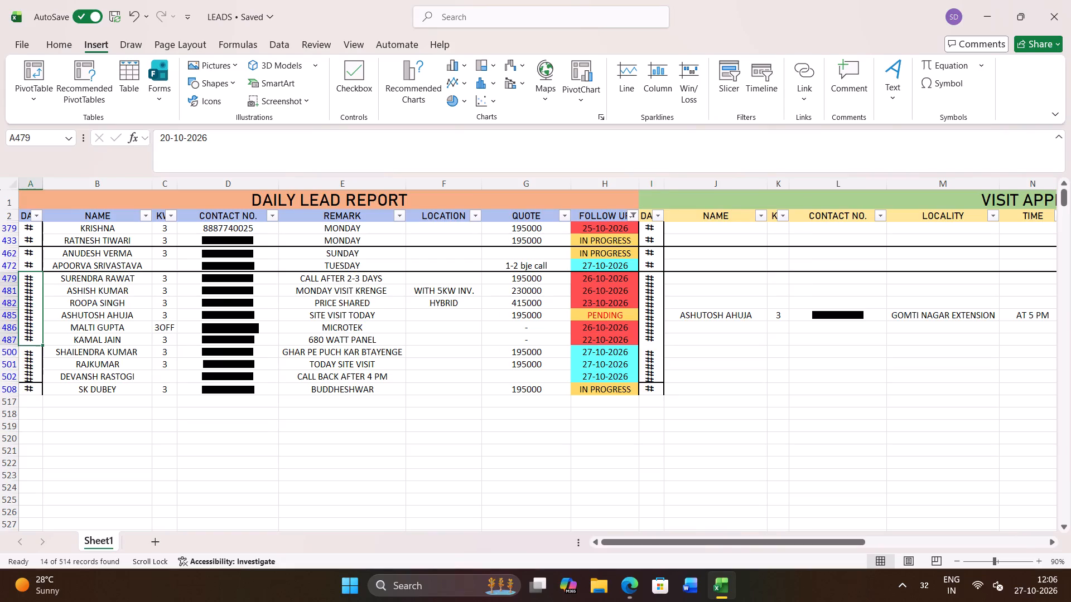
left_click_drag(617, 280, 564, 308)
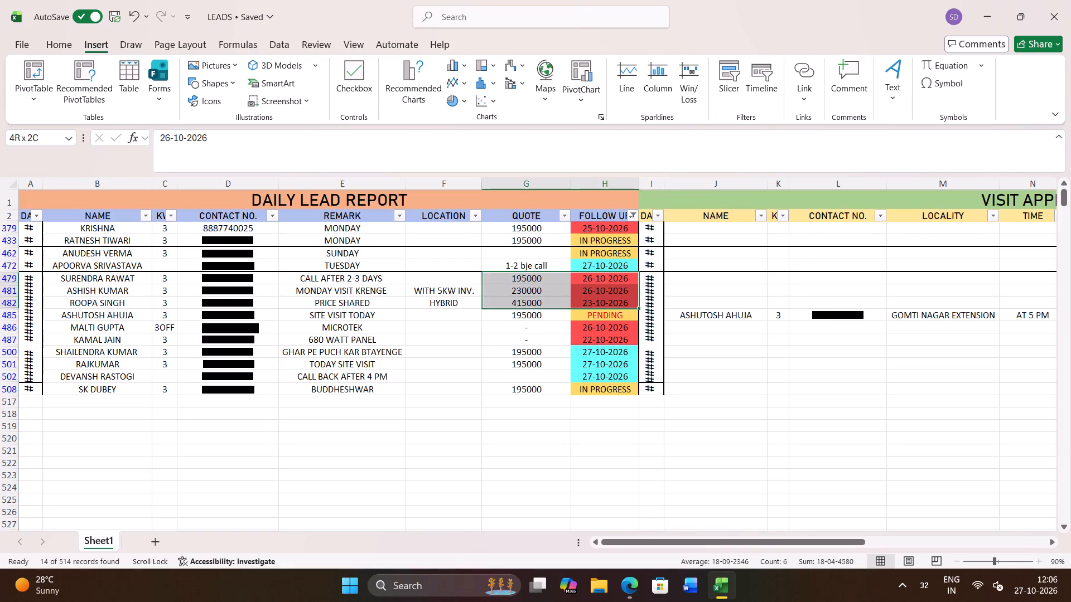
left_click_drag(564, 308, 118, 302)
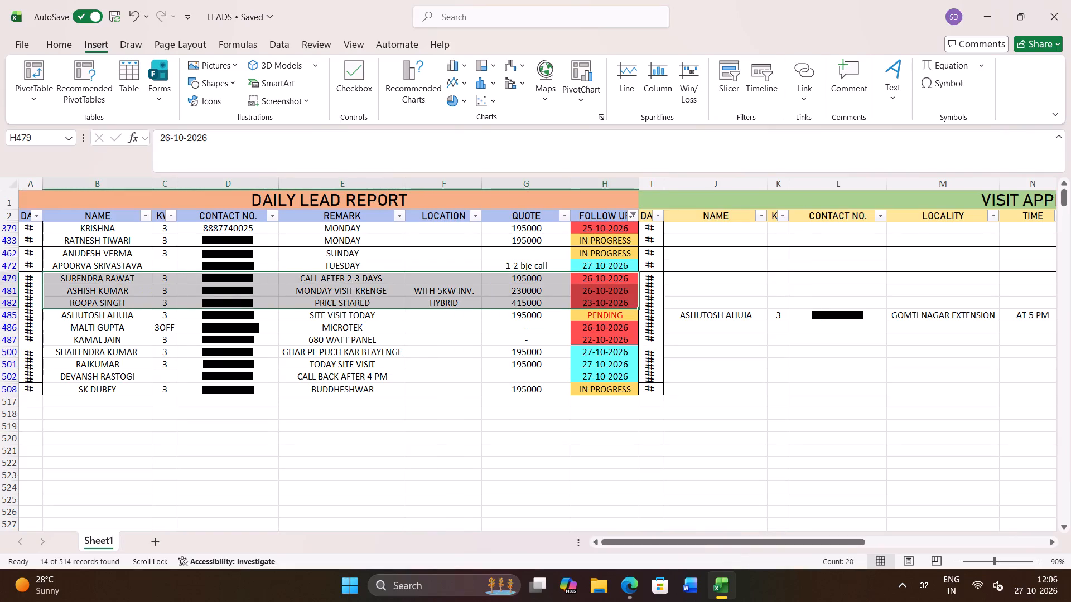
left_click_drag(118, 224, 609, 227)
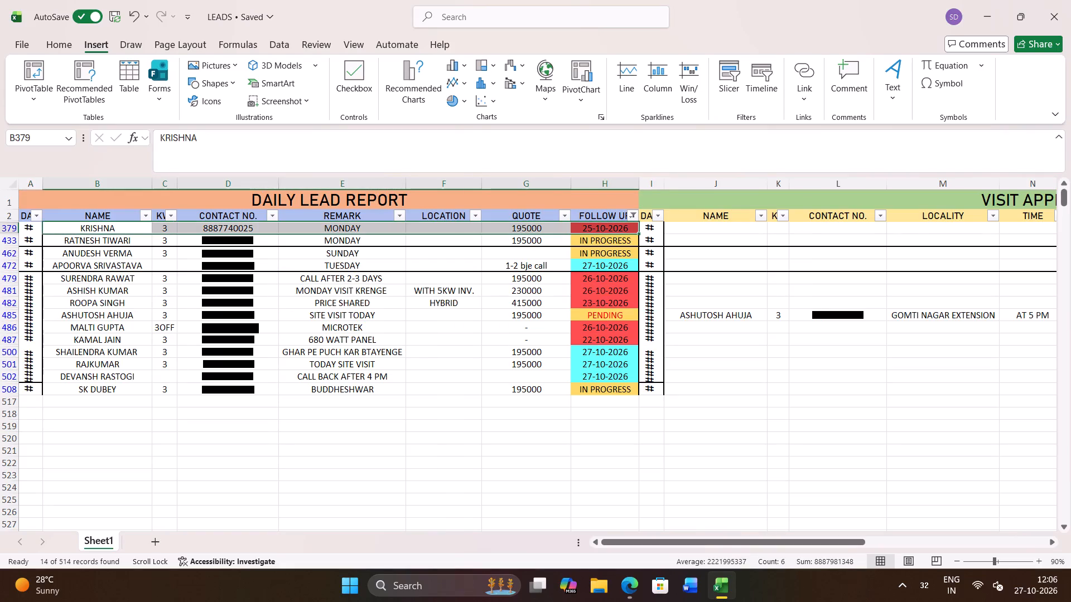
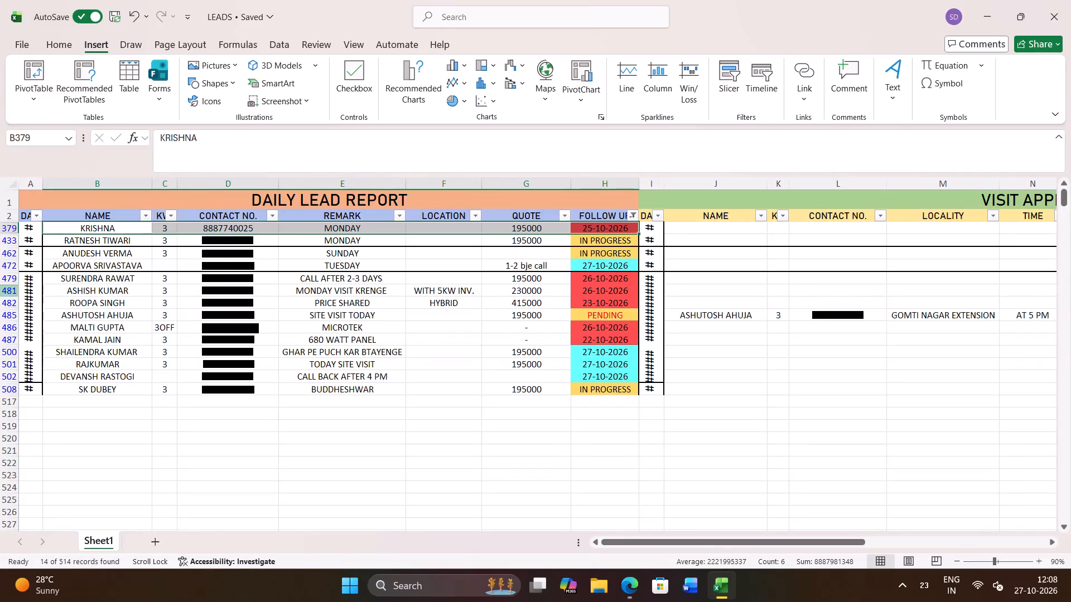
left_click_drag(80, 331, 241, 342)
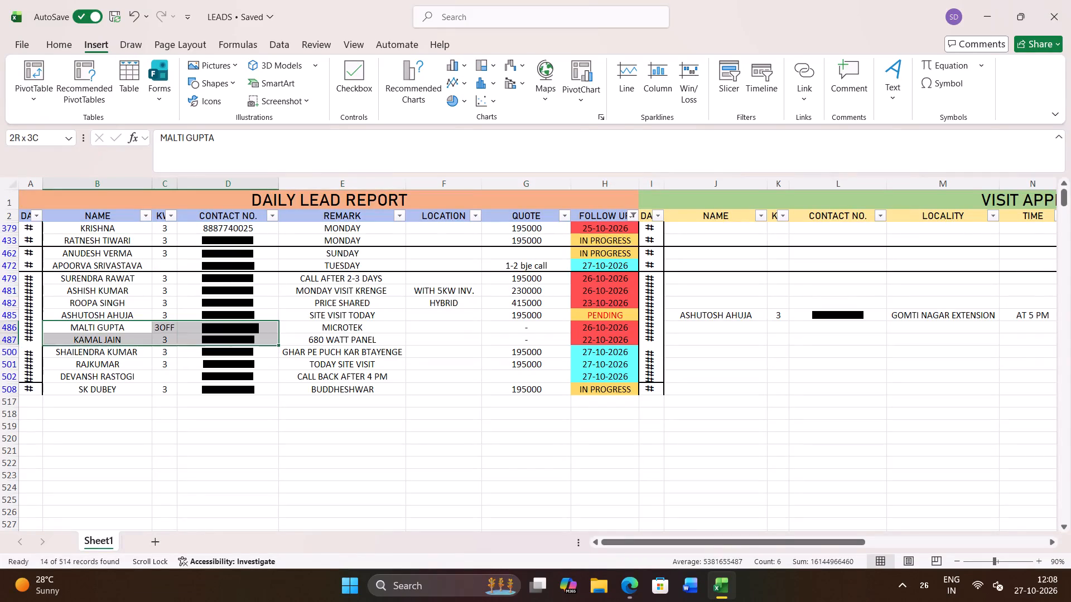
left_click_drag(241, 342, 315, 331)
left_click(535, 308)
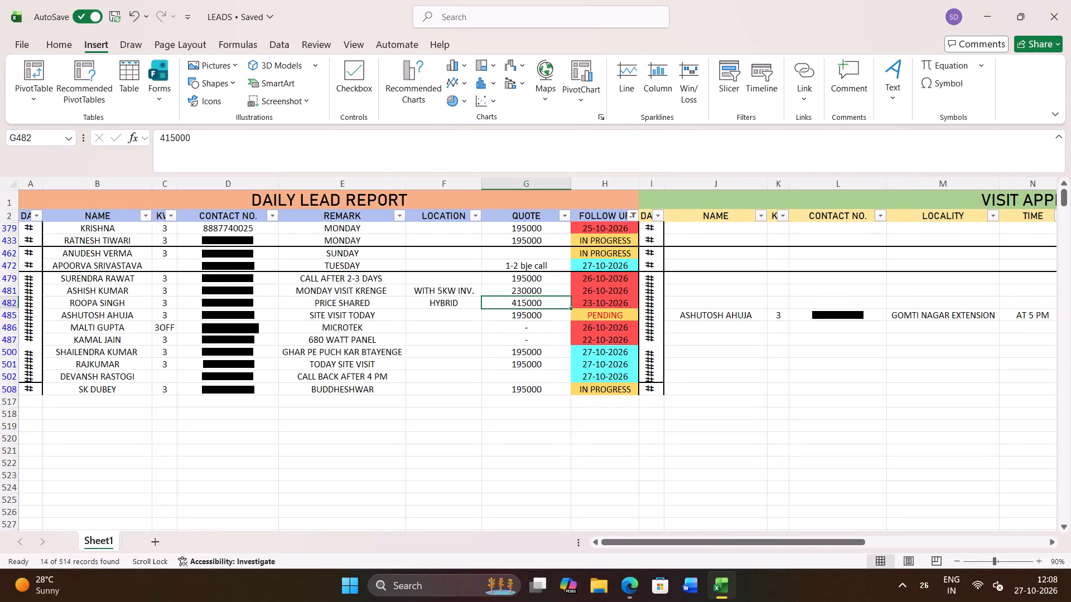
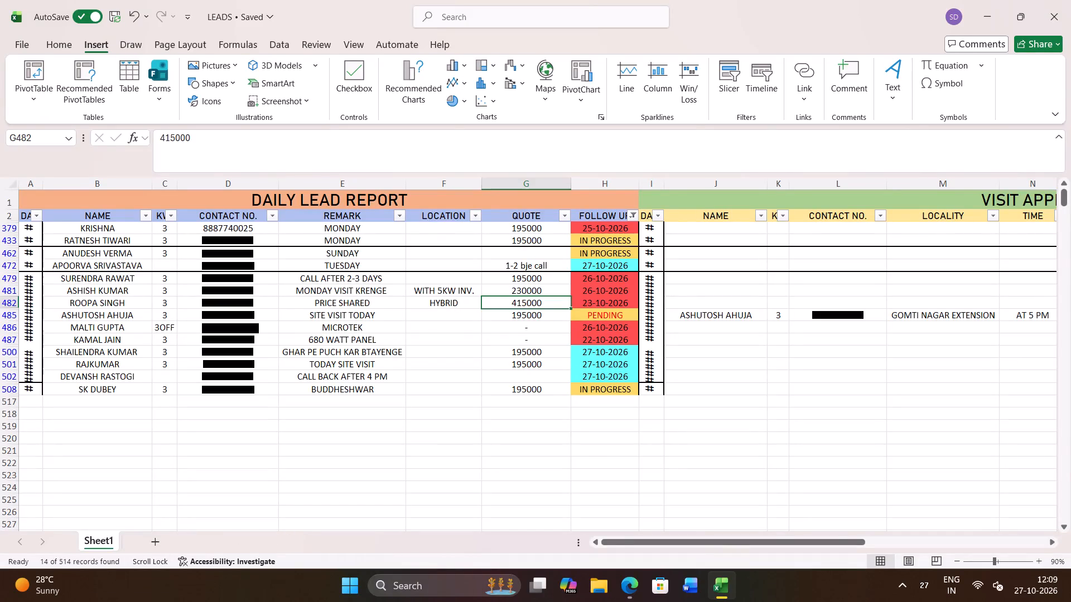
Set the follow-up date of the MICROTEK lead in row 486 to 12 NOV.
left_click_drag(87, 323, 592, 329)
left_click(599, 330)
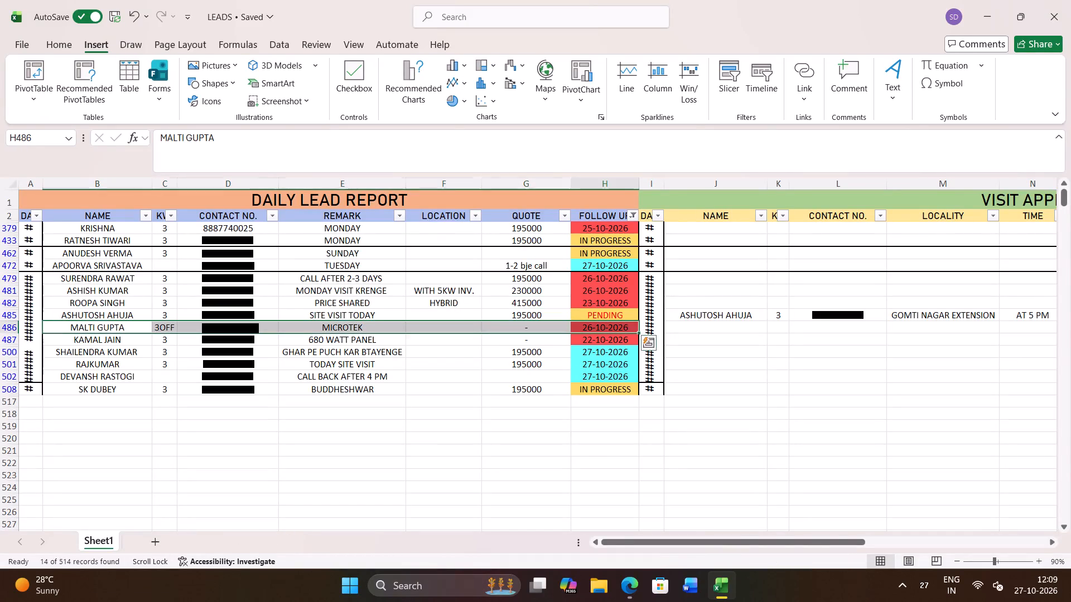
double_click(594, 330)
left_click_drag(634, 326, 569, 326)
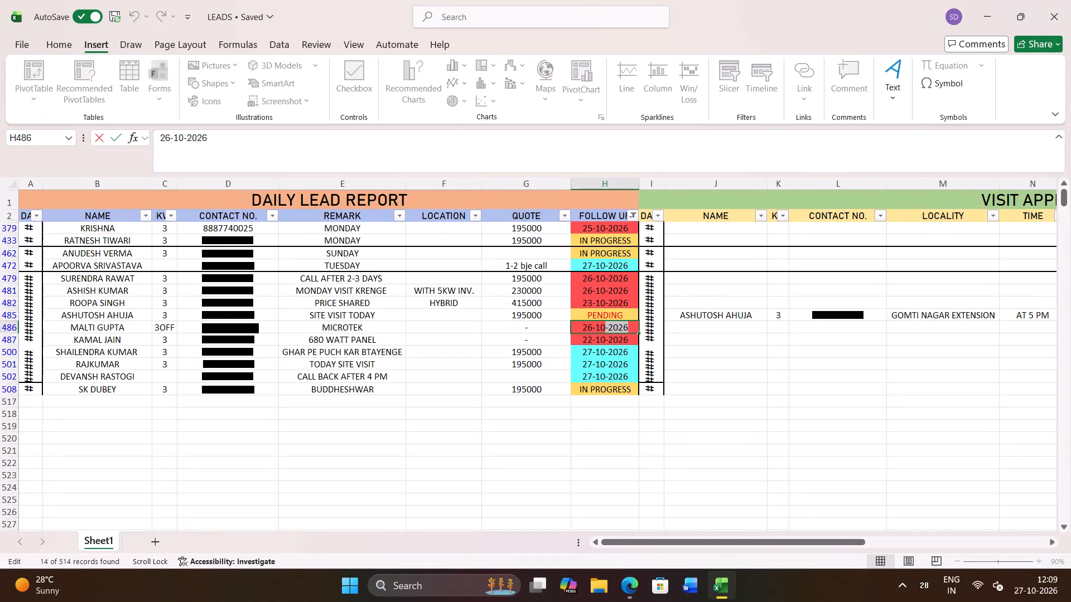
left_click_drag(569, 326, 521, 314)
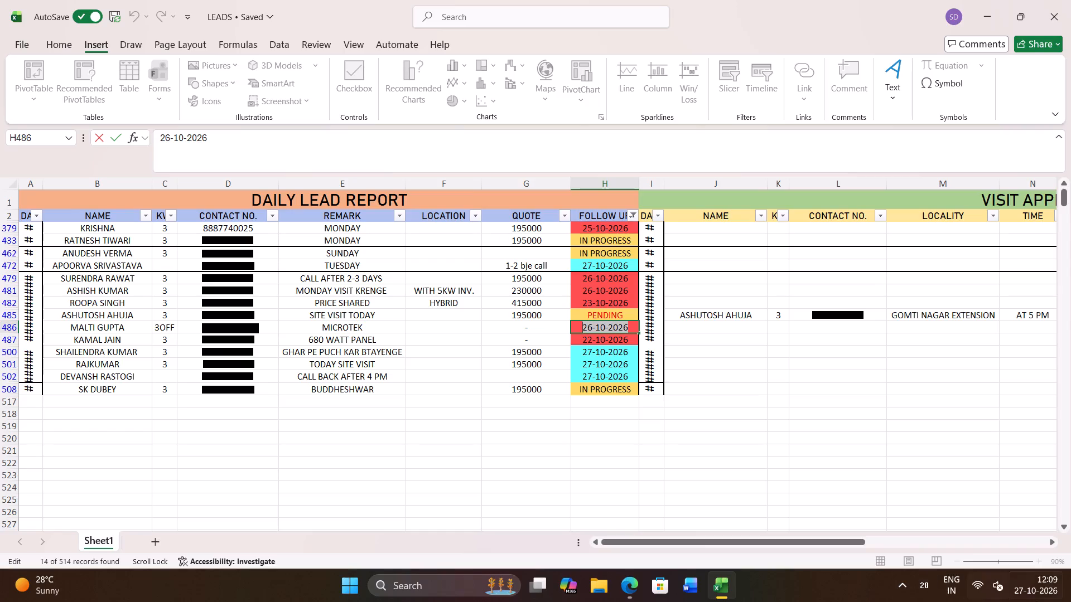
key("2")
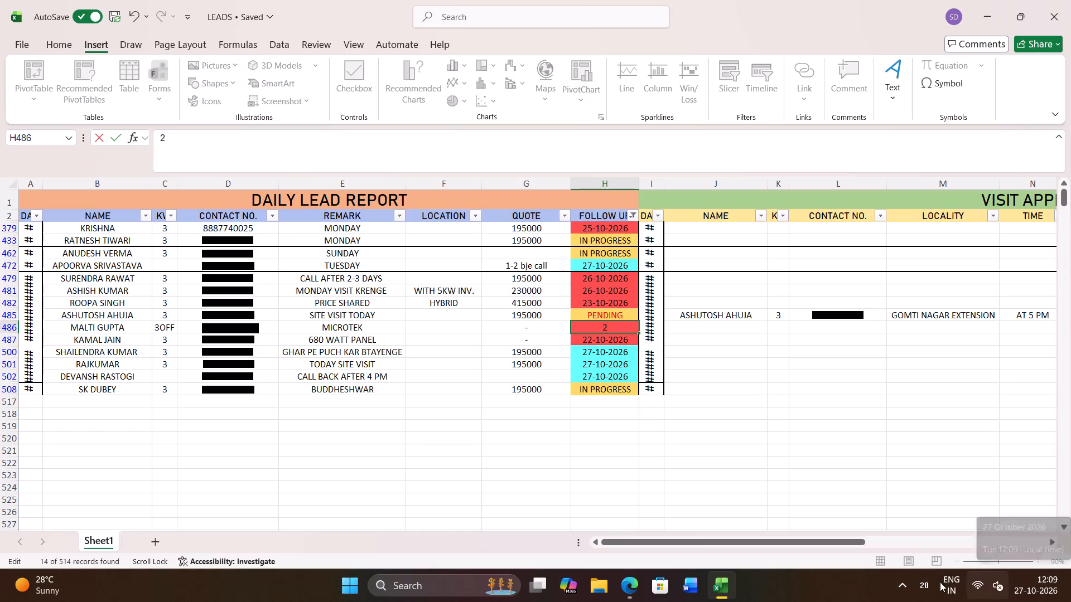
key("BackSpace")
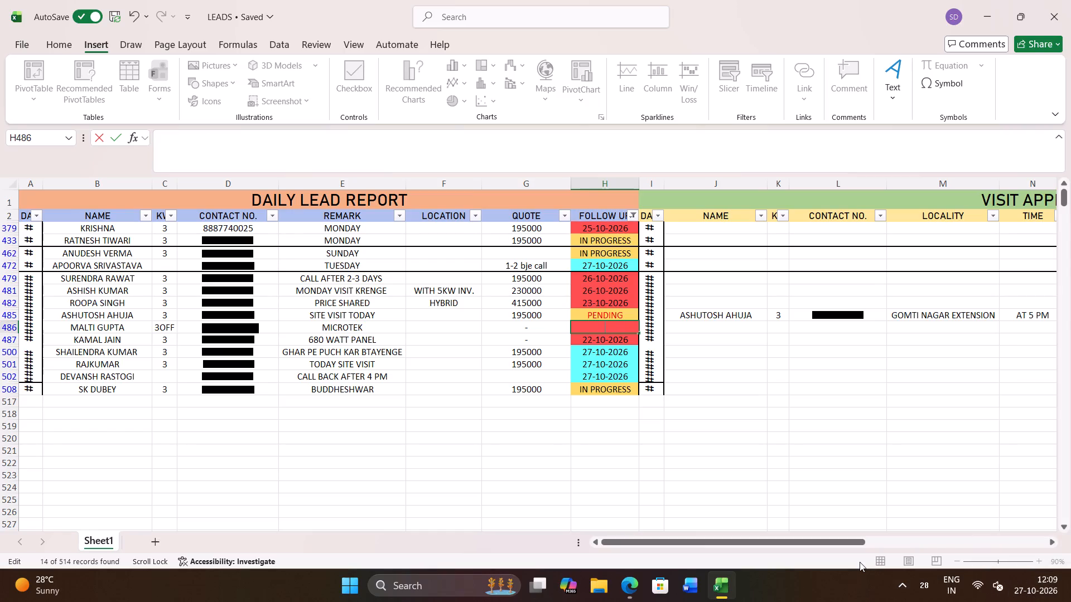
type("12 NOV")
key("Return")
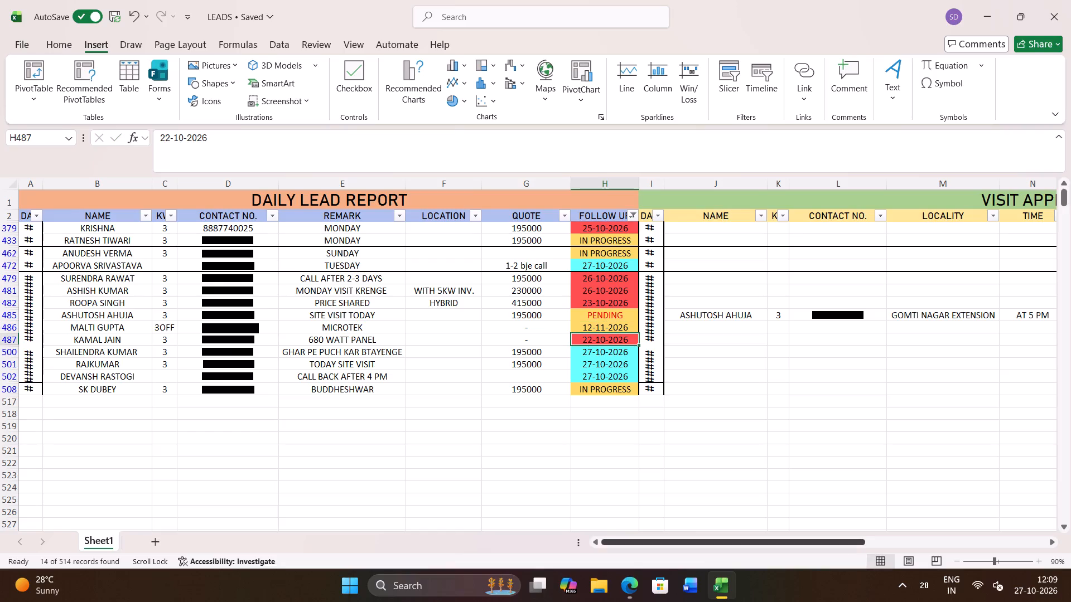
Review the remarks, quotes and follow-up entries of the leads in rows 482 to 487, focusing on rows 487 and 482.
left_click_drag(82, 336, 581, 338)
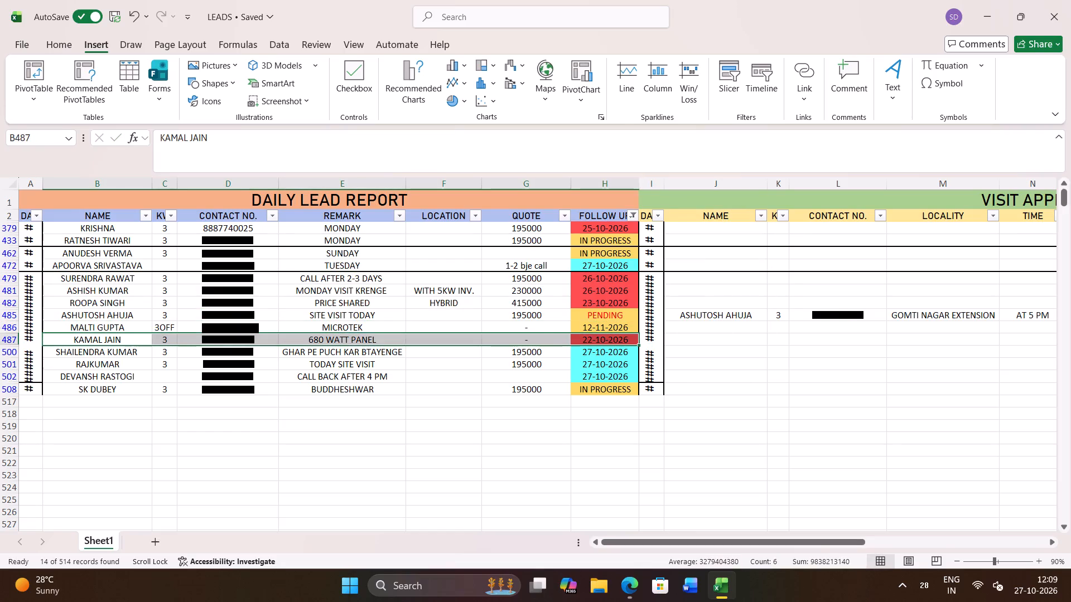
left_click_drag(592, 337, 101, 344)
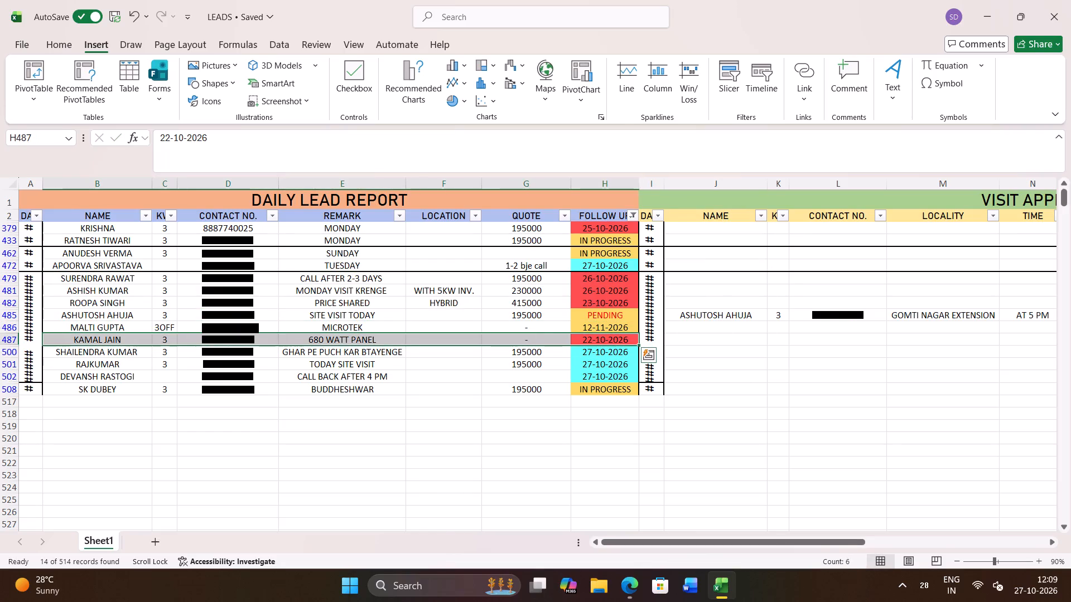
double_click(329, 336)
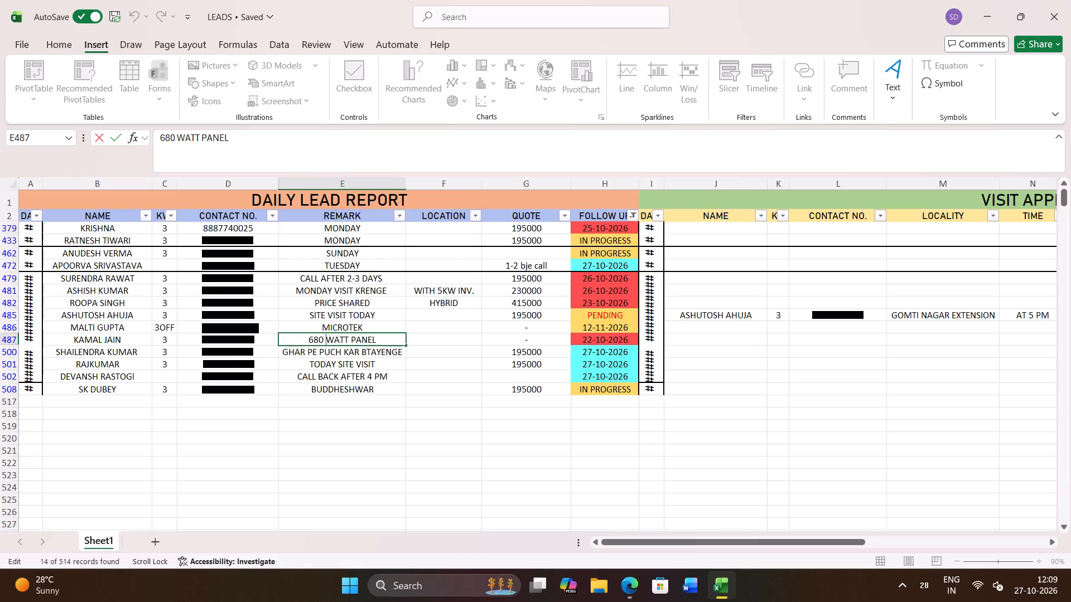
left_click_drag(609, 314, 56, 333)
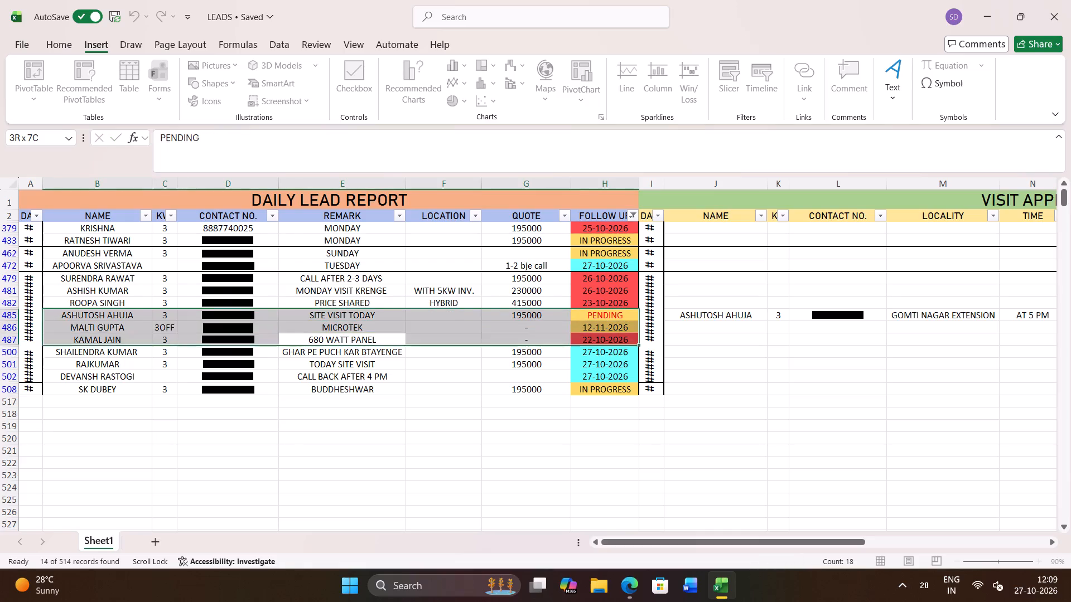
left_click_drag(56, 333, 71, 312)
left_click_drag(71, 304, 182, 304)
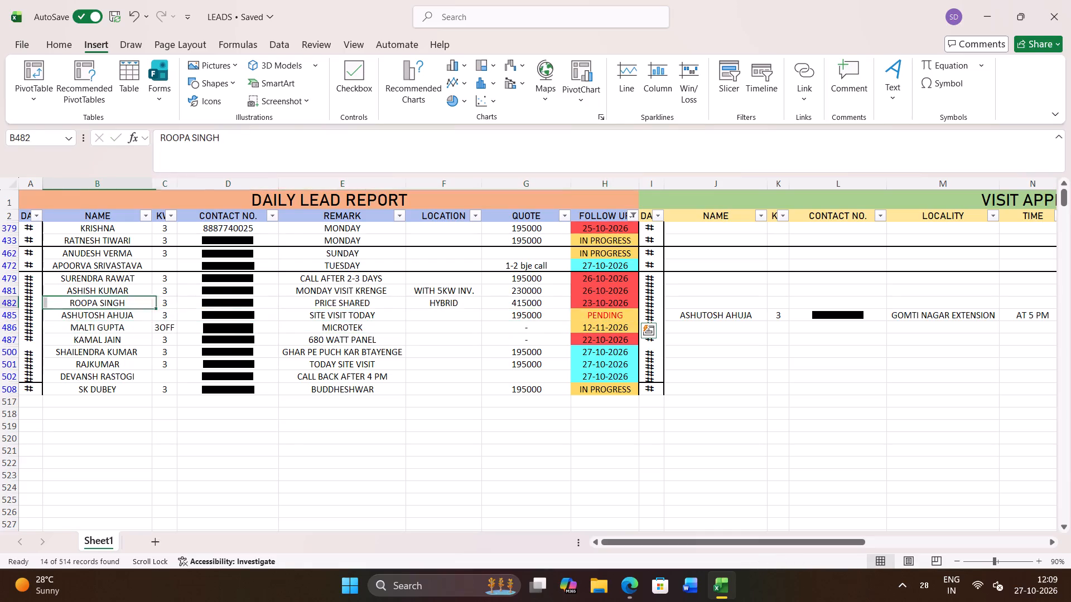
left_click_drag(182, 304, 587, 302)
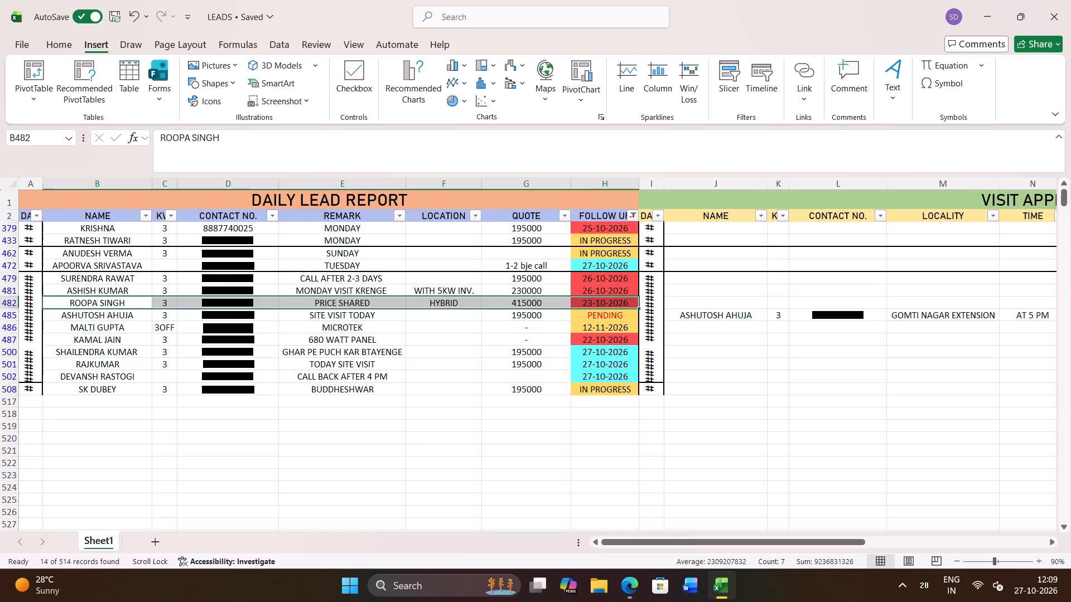
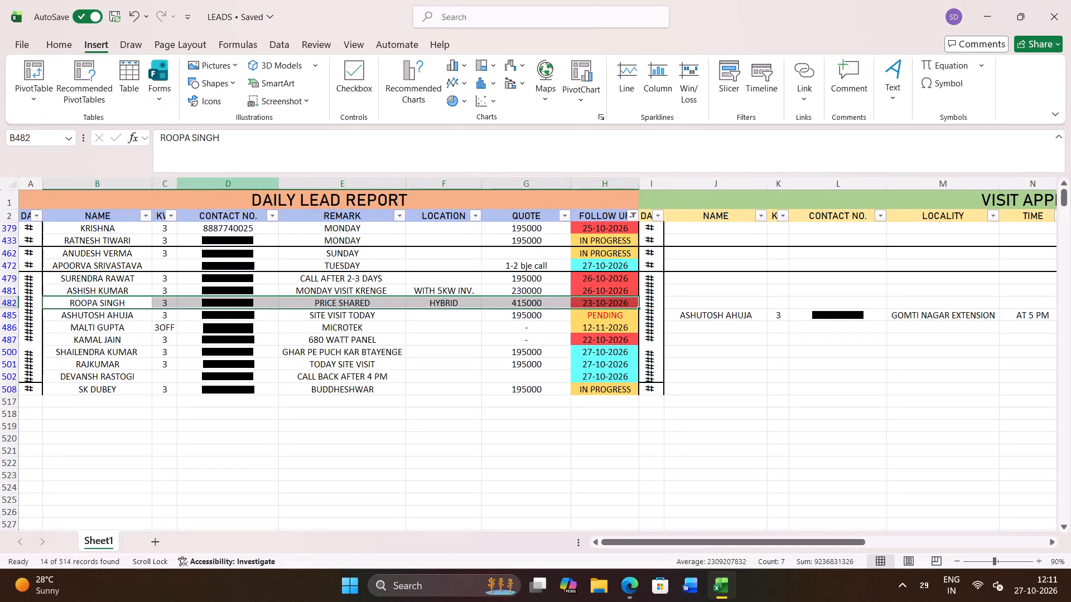
Set the follow-up date of the lead in row 481, the one marked with 5KW INV., to 27 OCT.
left_click(361, 290)
left_click(418, 287)
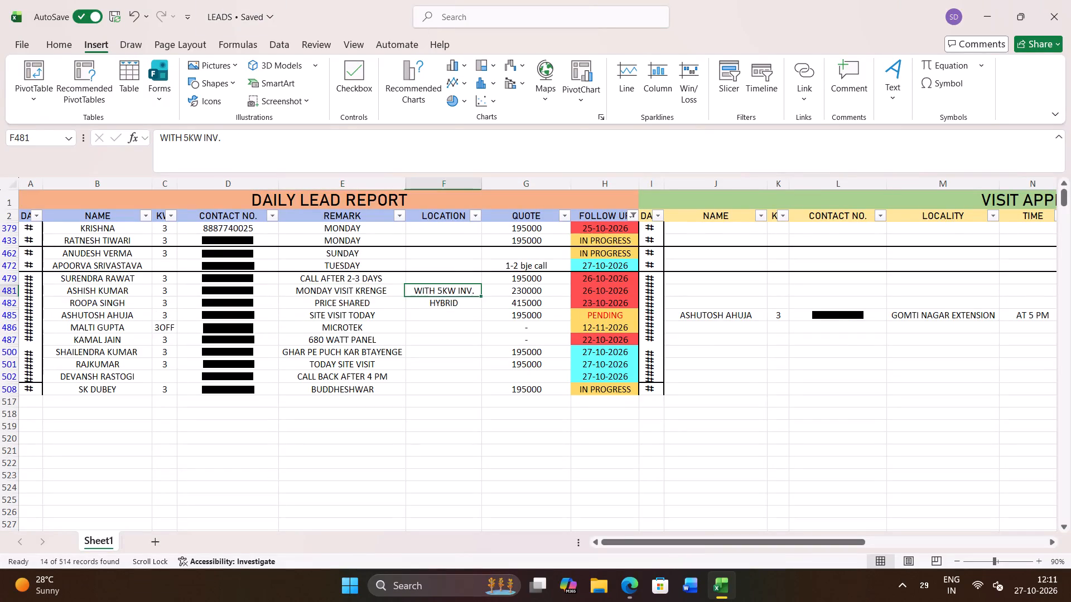
left_click(344, 290)
left_click(606, 294)
type("27 OCT")
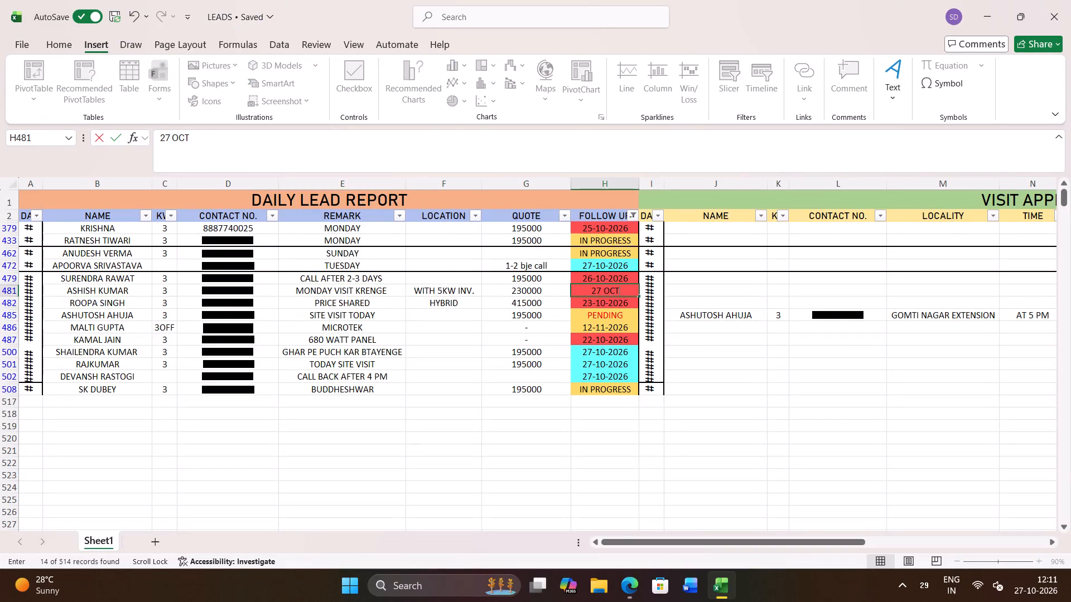
key("Return")
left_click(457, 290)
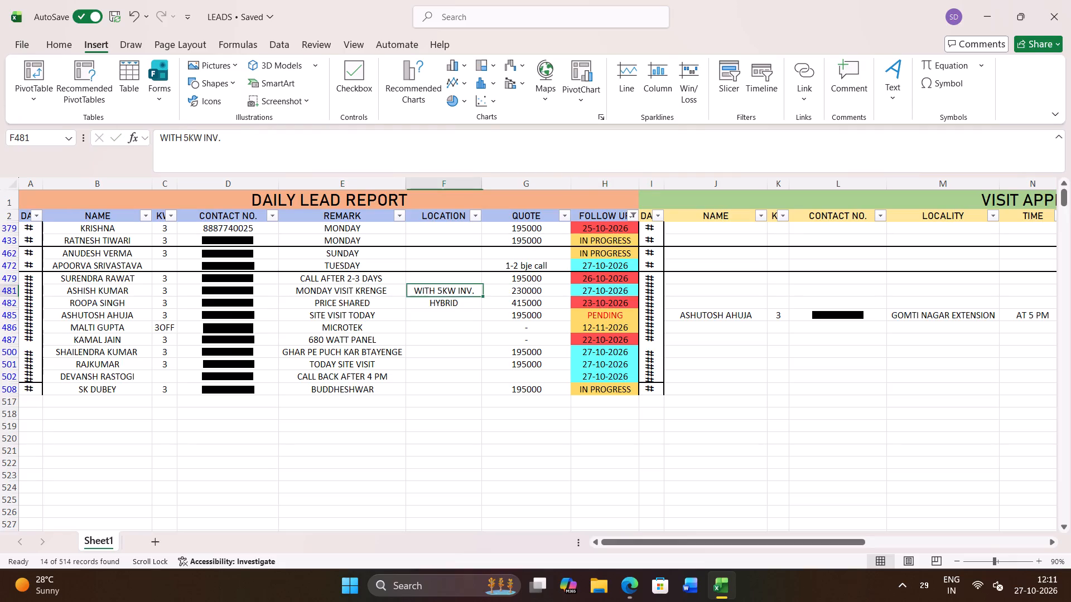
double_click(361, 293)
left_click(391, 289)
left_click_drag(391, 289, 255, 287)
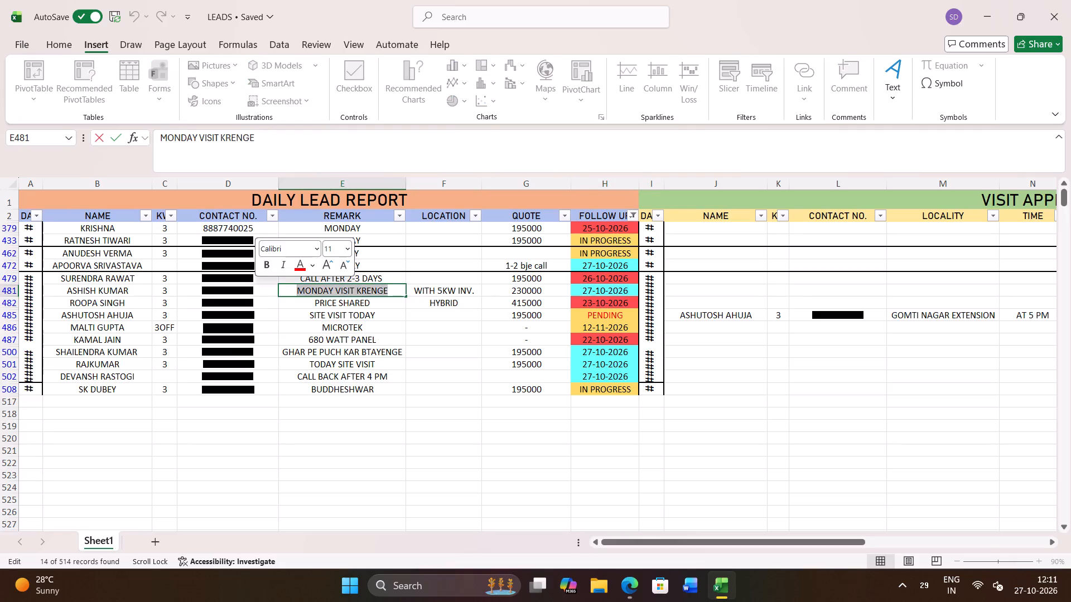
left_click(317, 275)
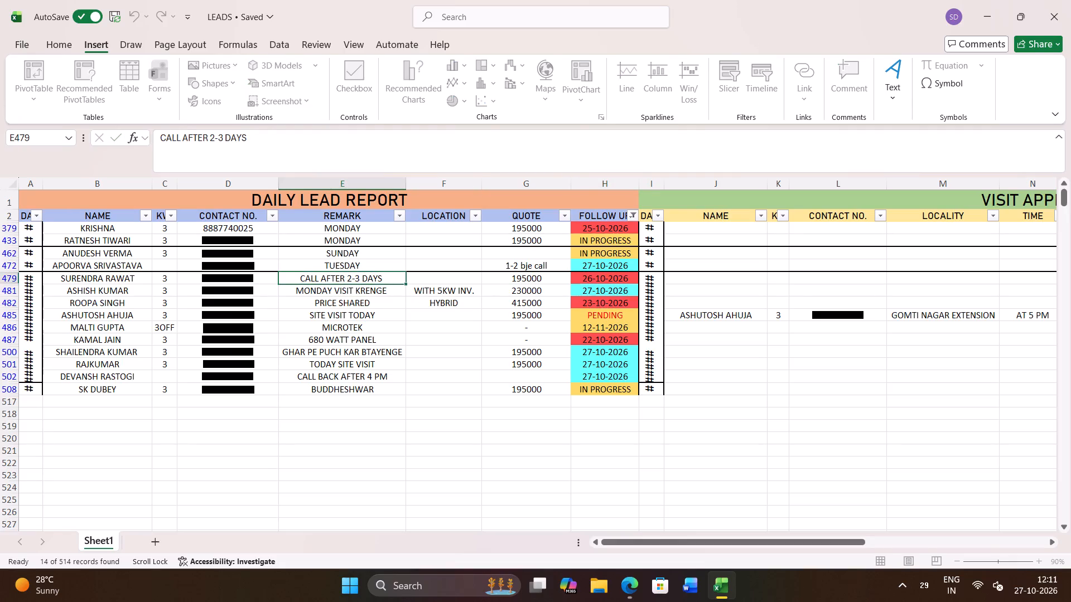
Check the October 2026 calendar and review the follow-up details of the lead in row 479.
left_click(1028, 601)
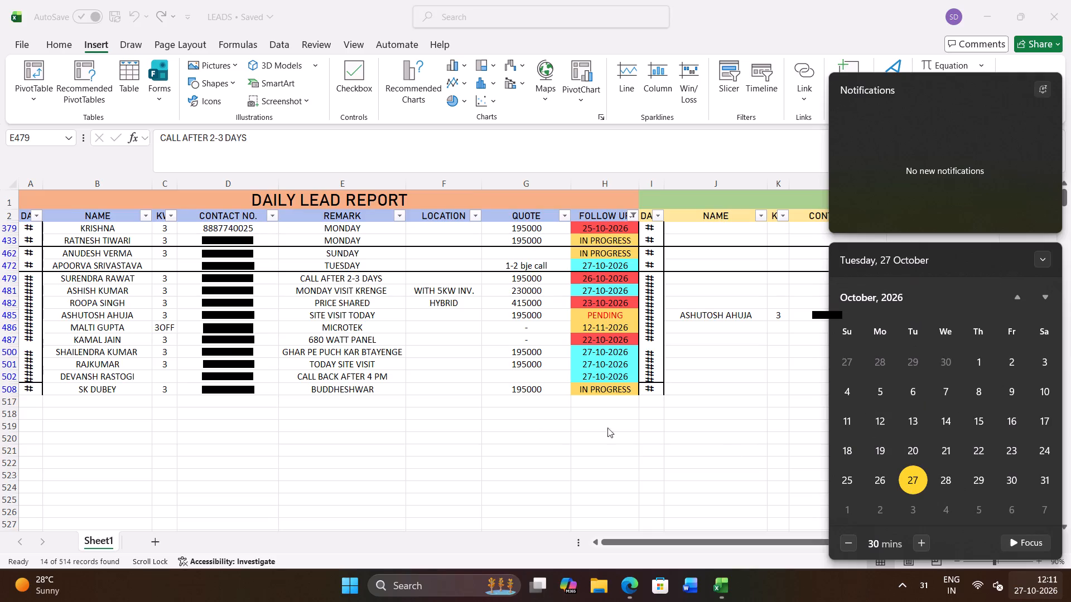
left_click(513, 412)
left_click_drag(602, 281, 537, 275)
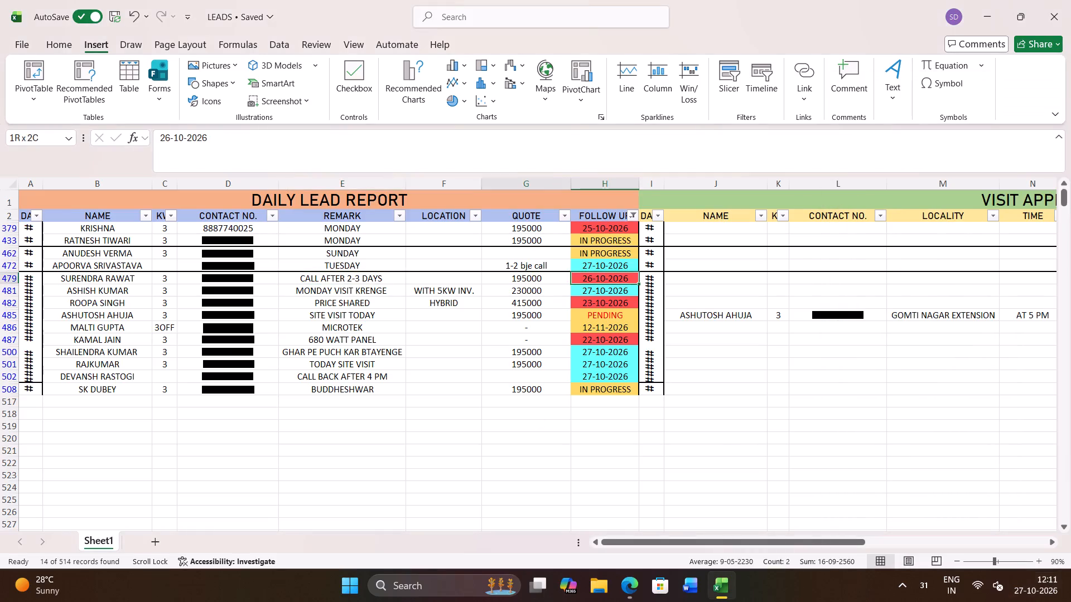
left_click_drag(537, 275, 122, 277)
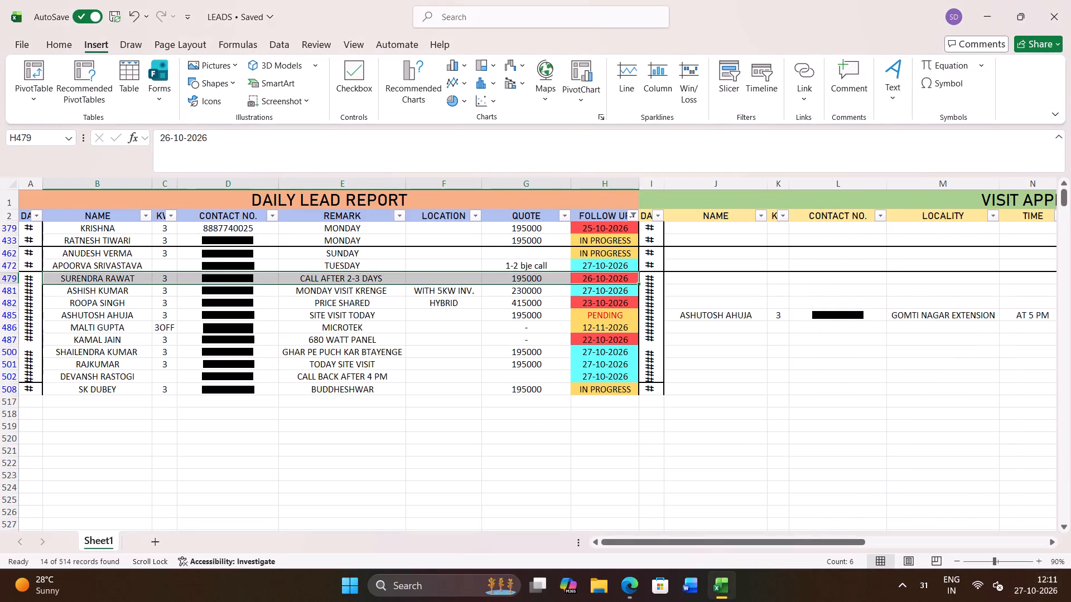
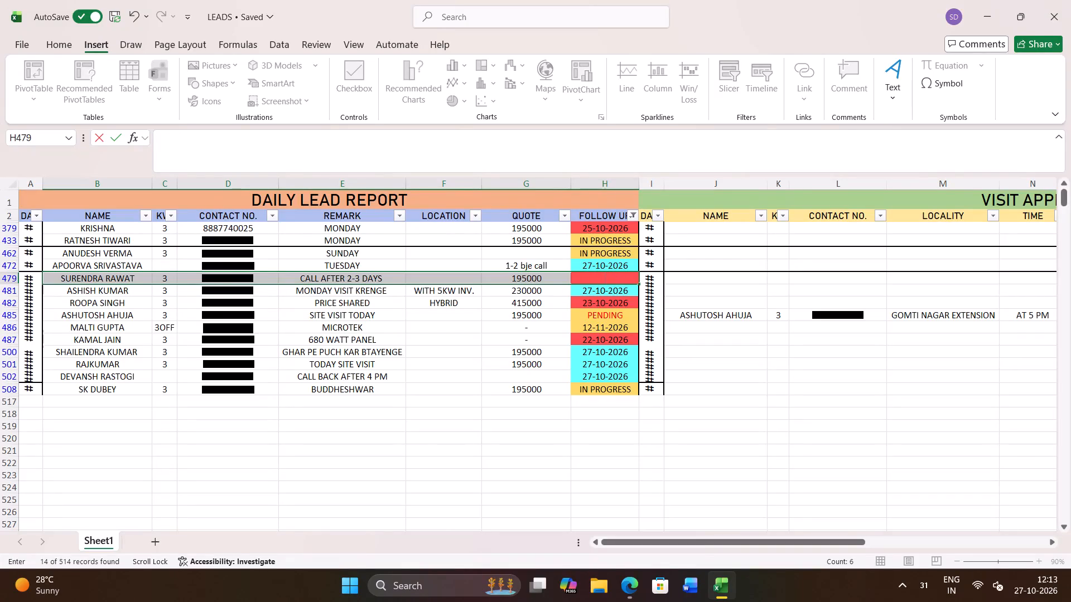
Undo the clearing of the follow-up date for the CALL AFTER 2-3 DAYS lead in row 479.
key("ctrl+z")
Select the contact number of the 680 WATT PANEL lead in row 487 and open the options for that cell.
key("Down")
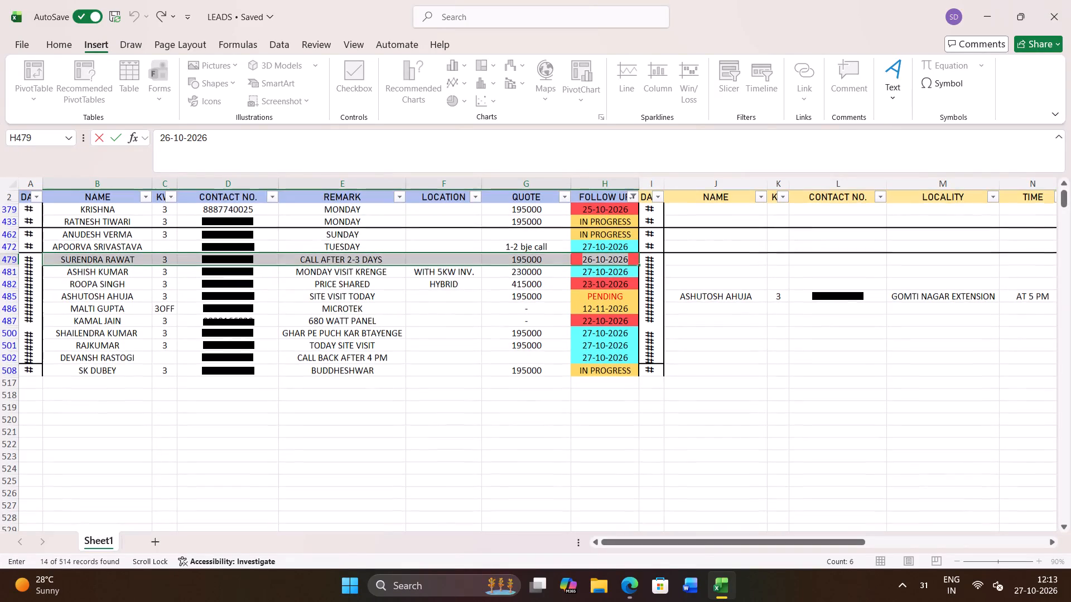
key("Down")
key("Down")
key("Down")
key("Up")
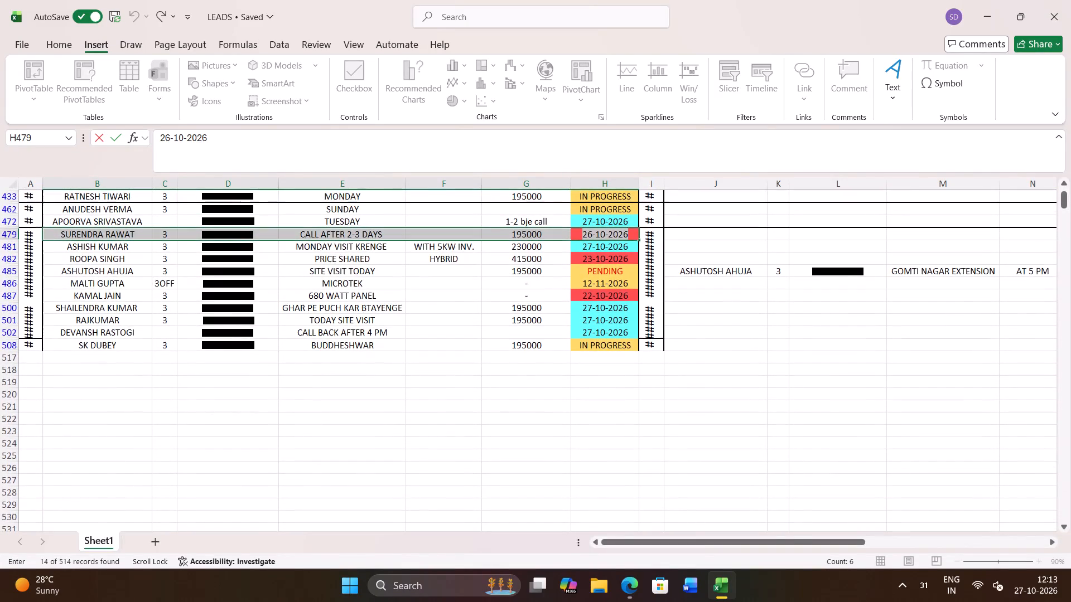
left_click(272, 297)
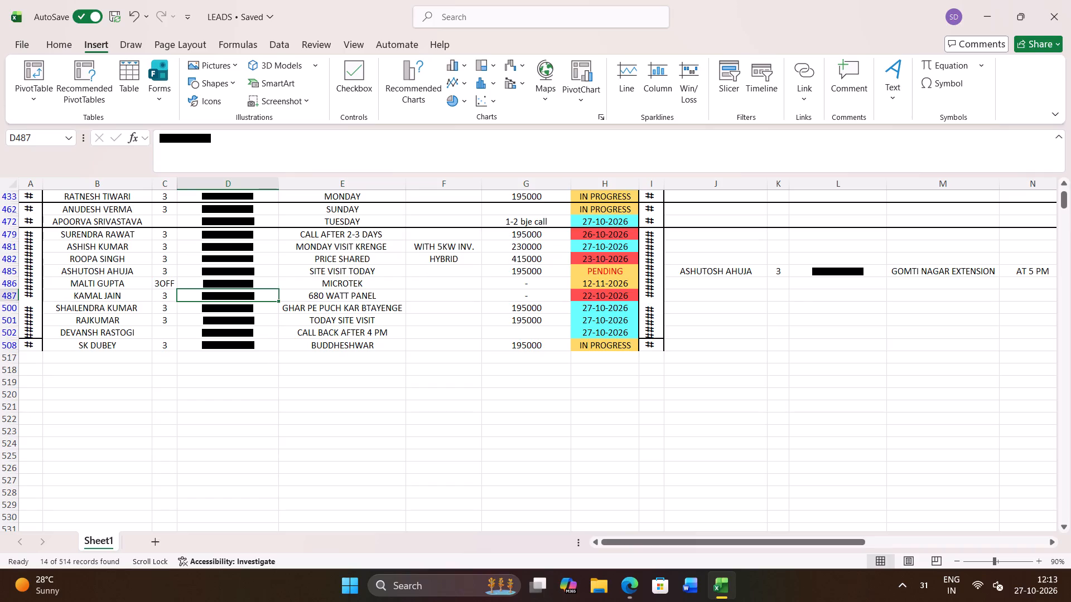
right_click_drag(255, 300, 231, 303)
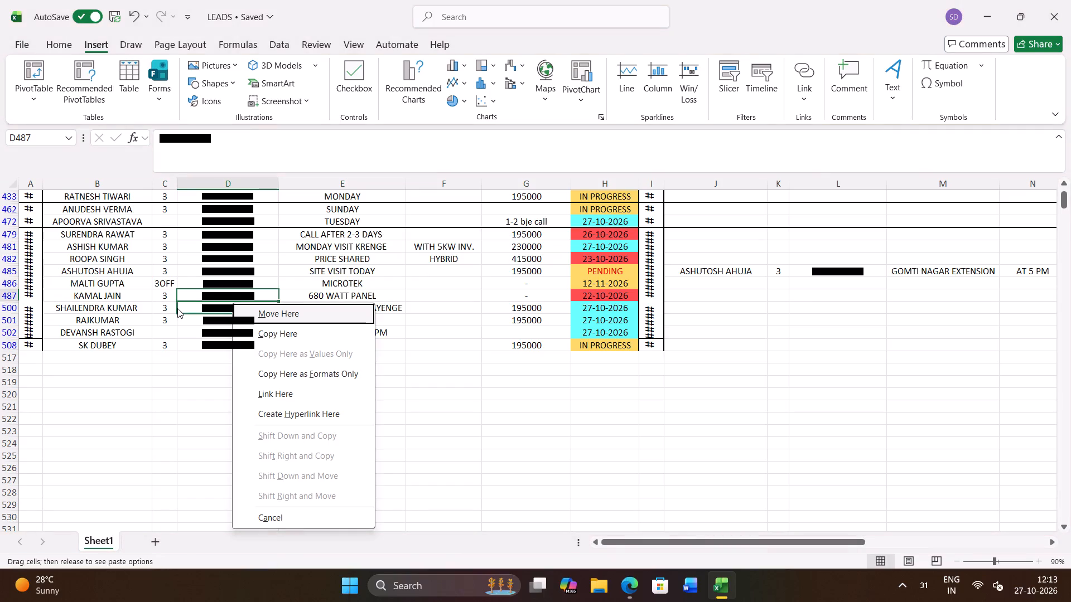
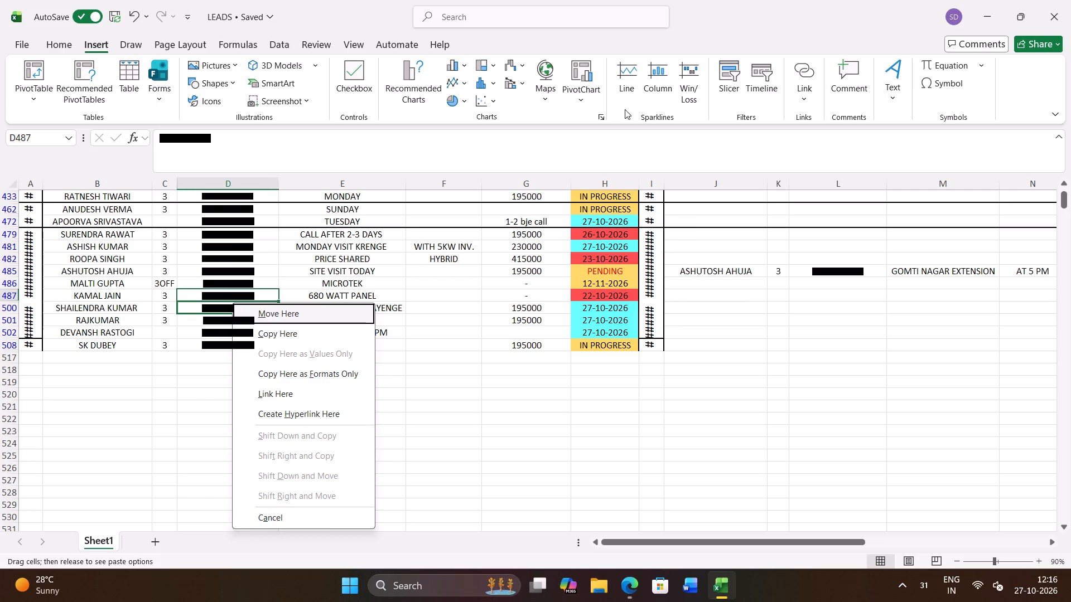
Dismiss the cell move options and select the BUDDHESHWAR lead's record in row 508, from the name through the follow-up status.
left_click(476, 353)
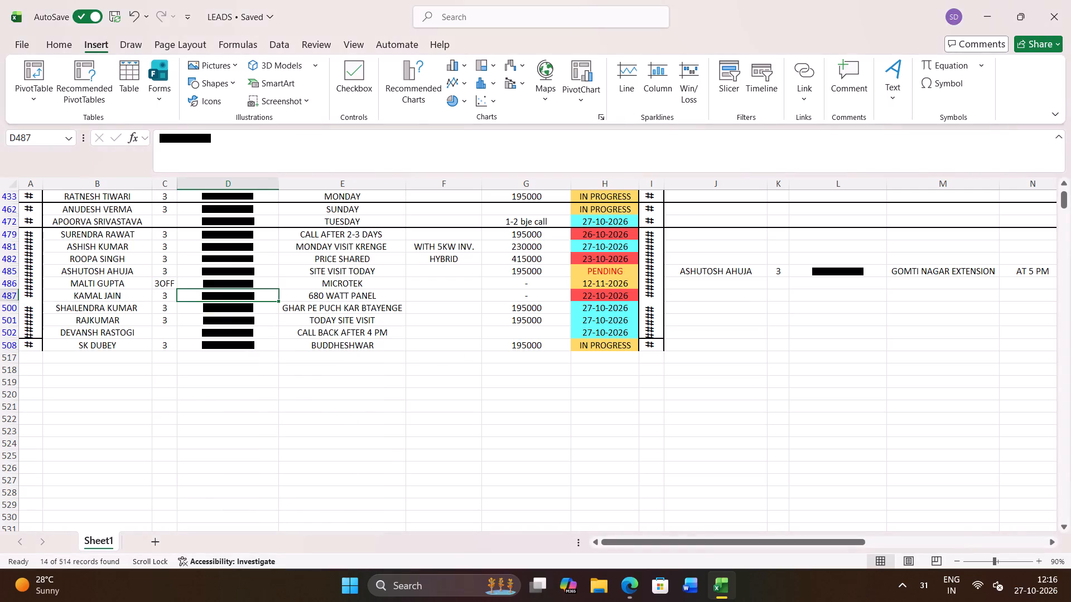
left_click_drag(613, 345, 80, 331)
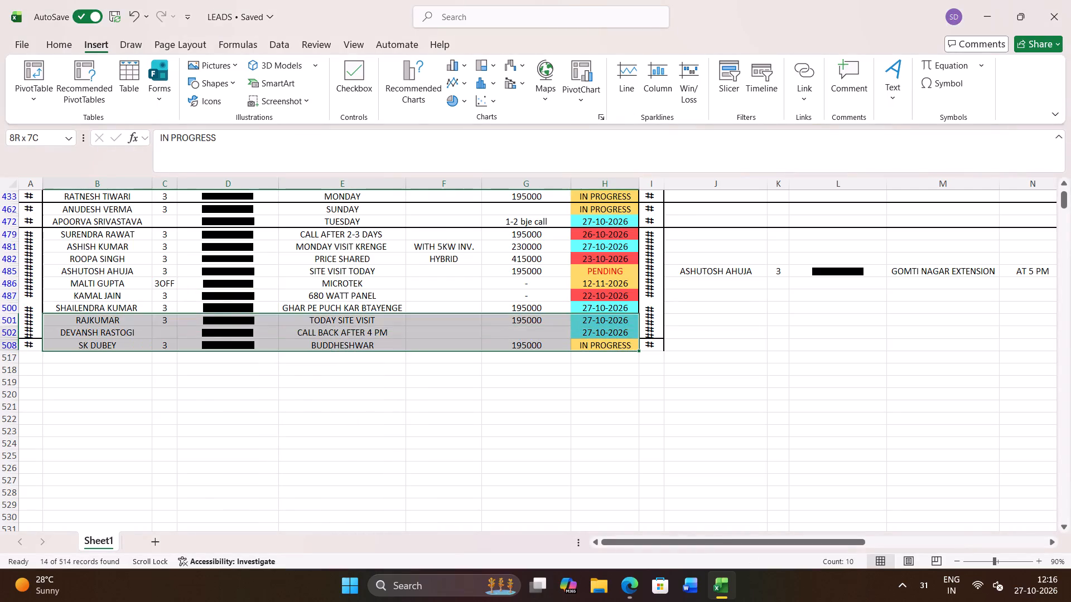
left_click_drag(80, 331, 73, 351)
left_click_drag(65, 346, 616, 343)
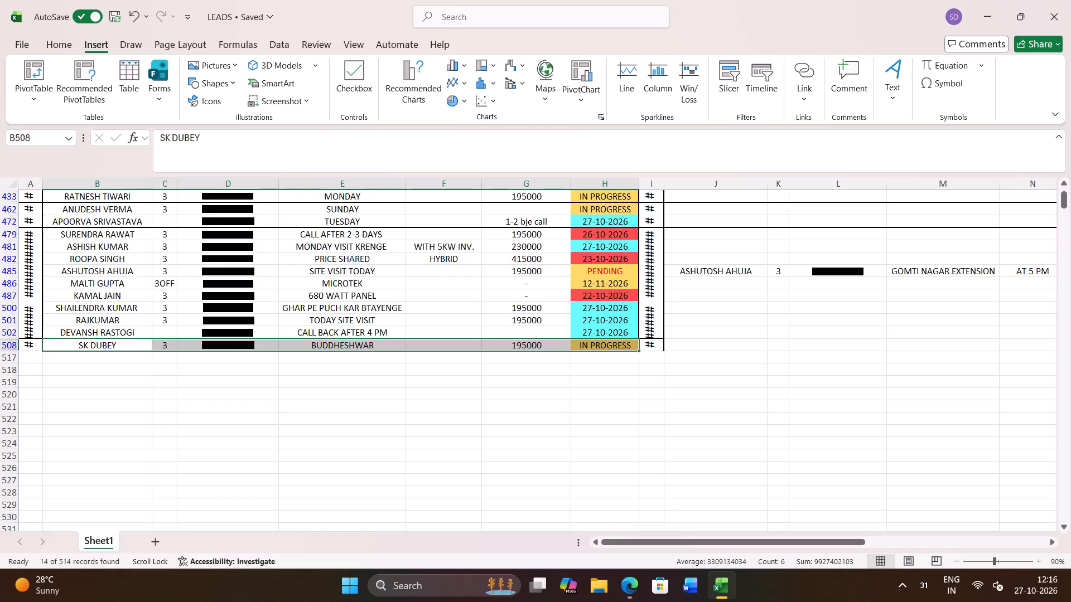
Set the follow-up date of the 680 WATT PANEL lead in row 487 to 27 OCT.
left_click_drag(595, 200, 78, 225)
left_click_drag(602, 224, 403, 245)
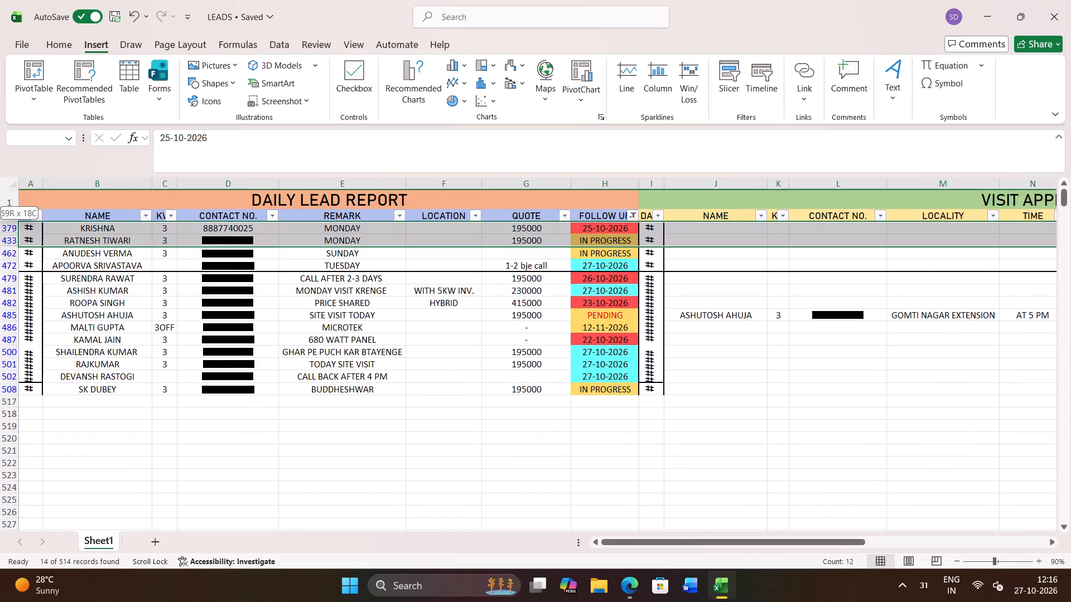
left_click_drag(403, 245, 176, 240)
left_click_drag(93, 338, 129, 342)
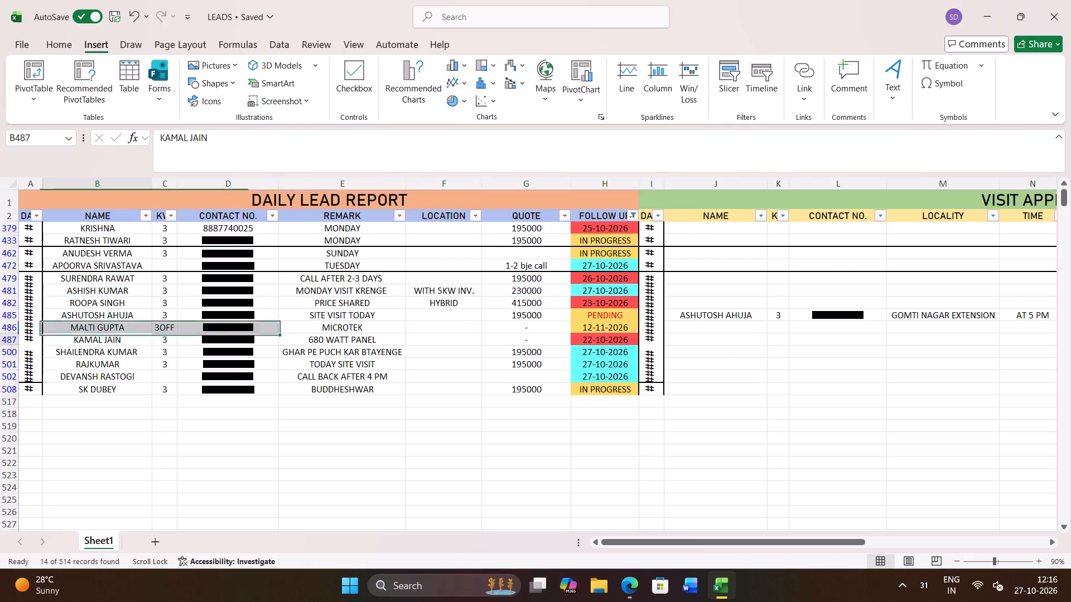
left_click_drag(129, 342, 614, 339)
left_click(614, 339)
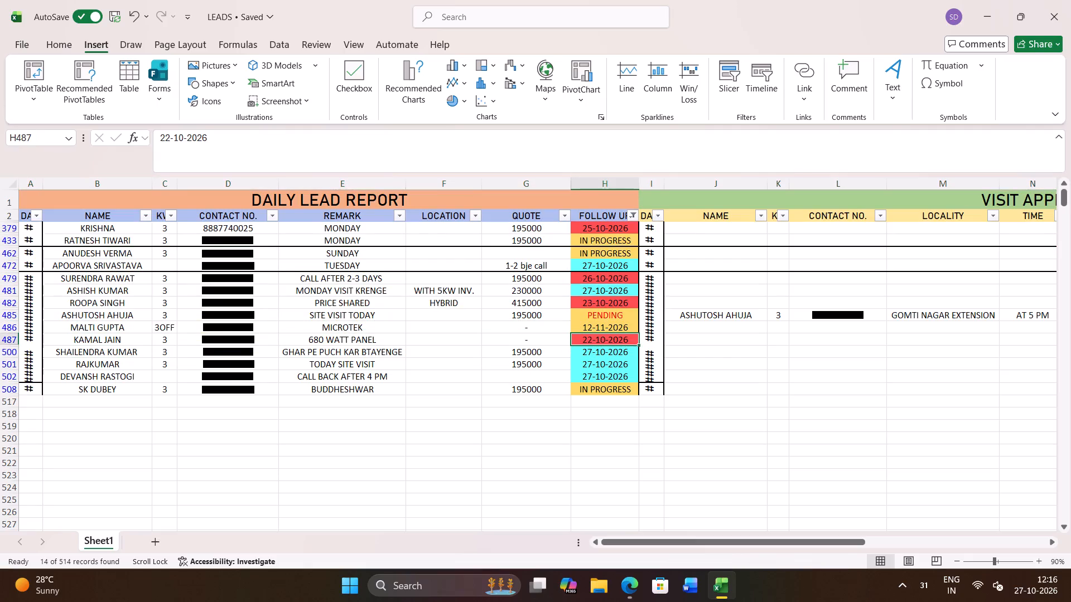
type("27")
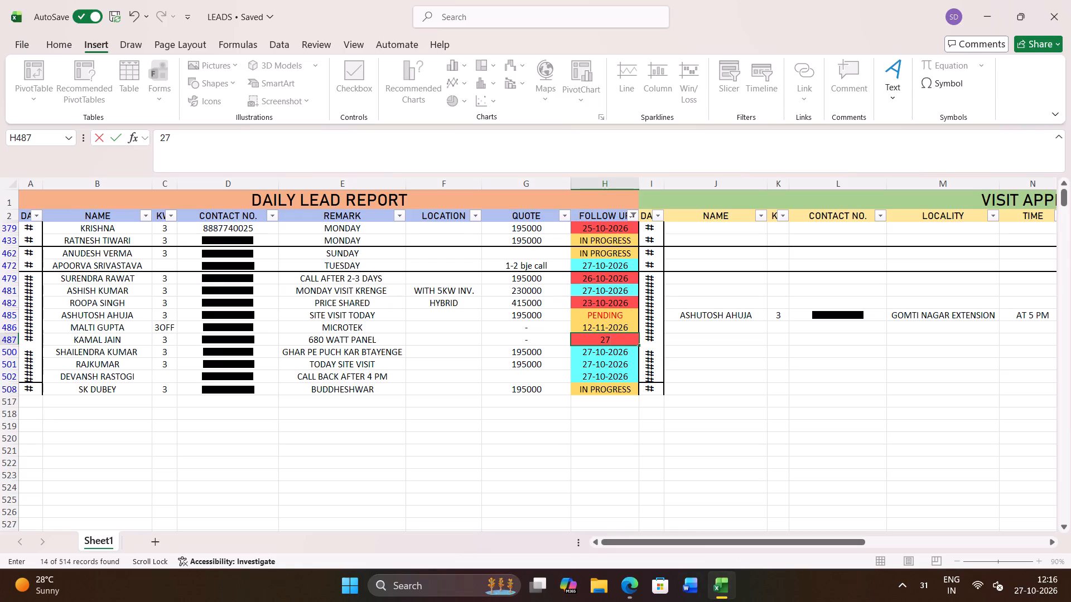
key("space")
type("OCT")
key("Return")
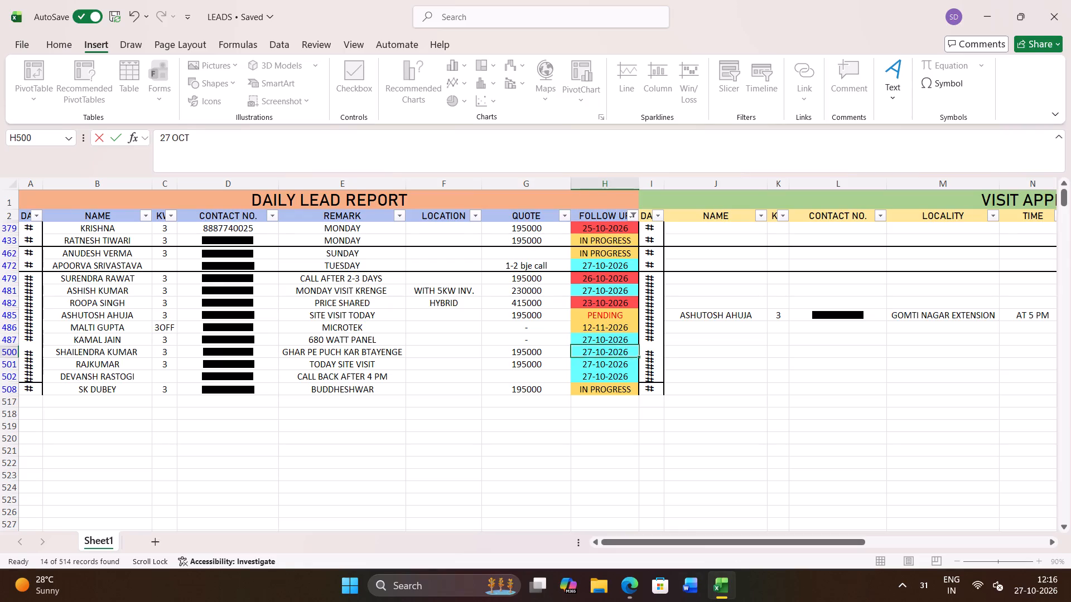
Switch to Microsoft Edge and bring up the BUDDHESHWAR lead's details page in the dealer portal.
left_click(630, 594)
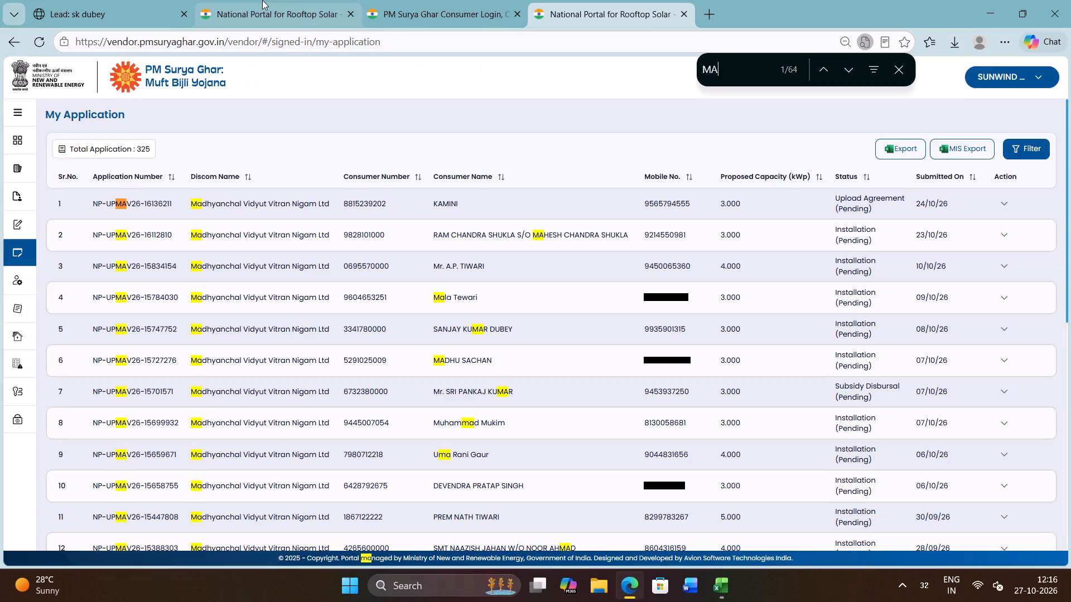
left_click(262, 0)
left_click(124, 2)
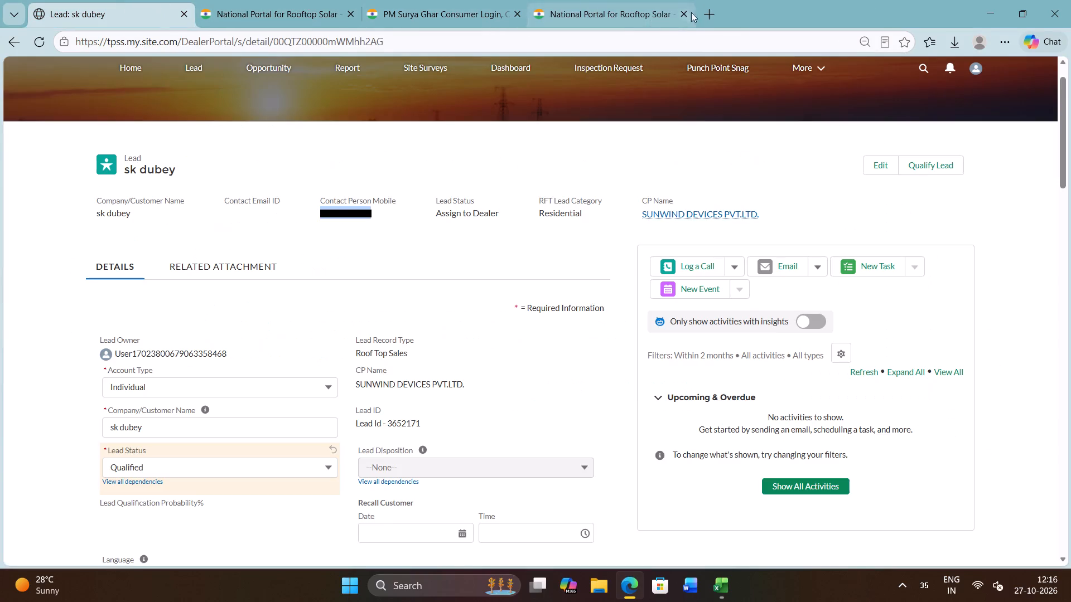
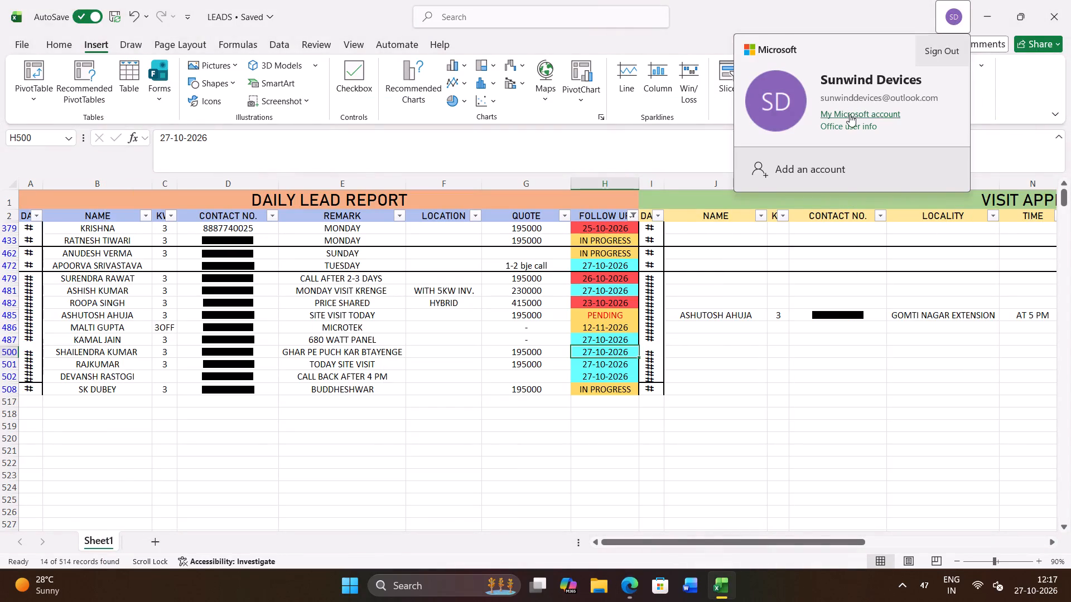
Dismiss the account details and select the filtered lead records in rows 487 to 502, from the name through the follow-up date.
left_click(869, 7)
left_click(609, 378)
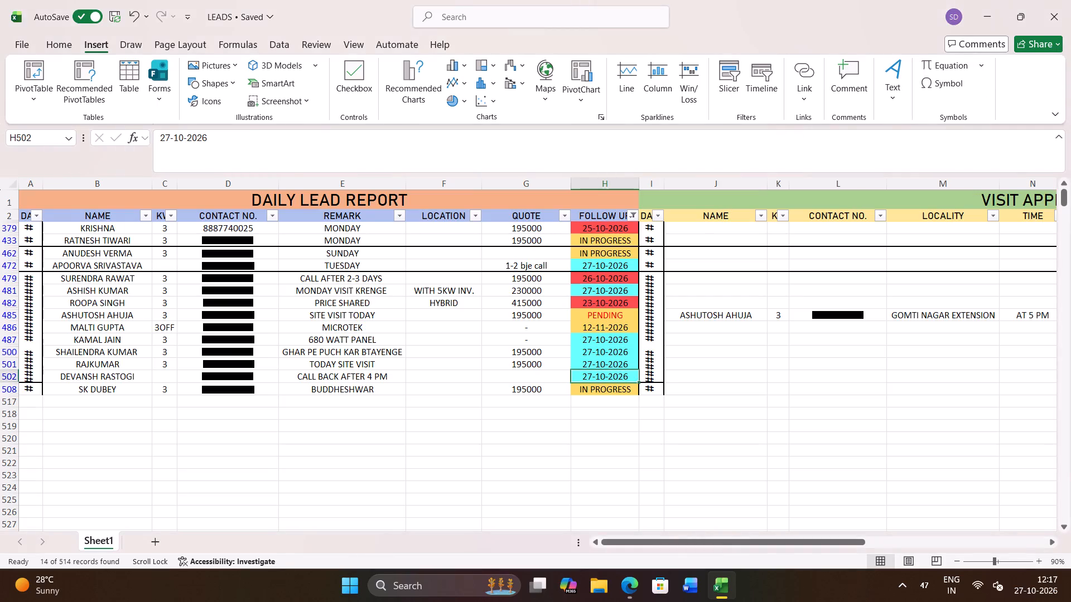
left_click_drag(603, 378, 71, 328)
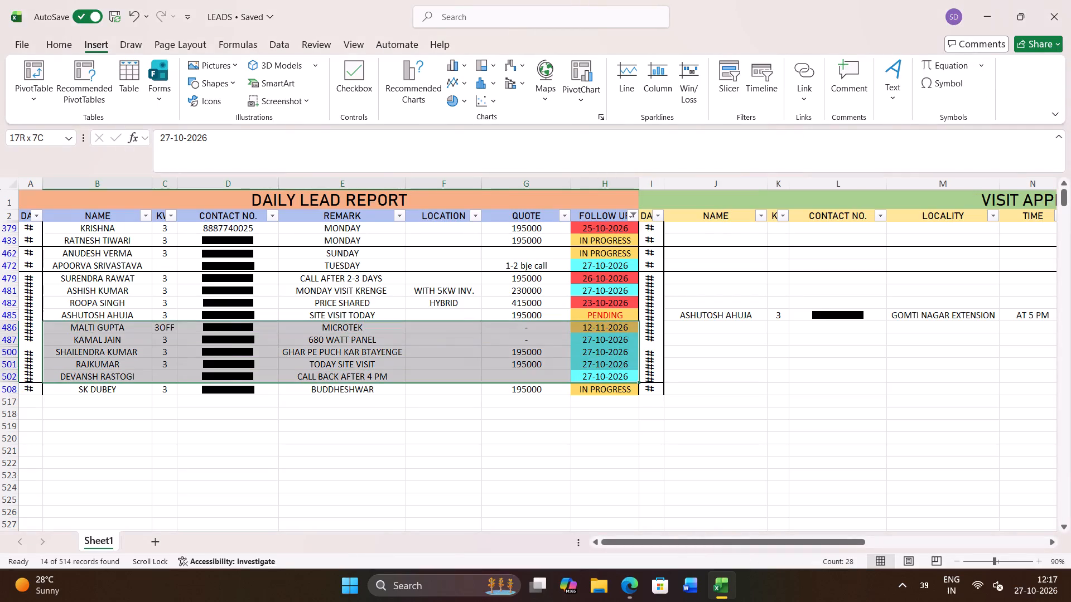
left_click_drag(71, 328, 70, 341)
left_click(580, 541)
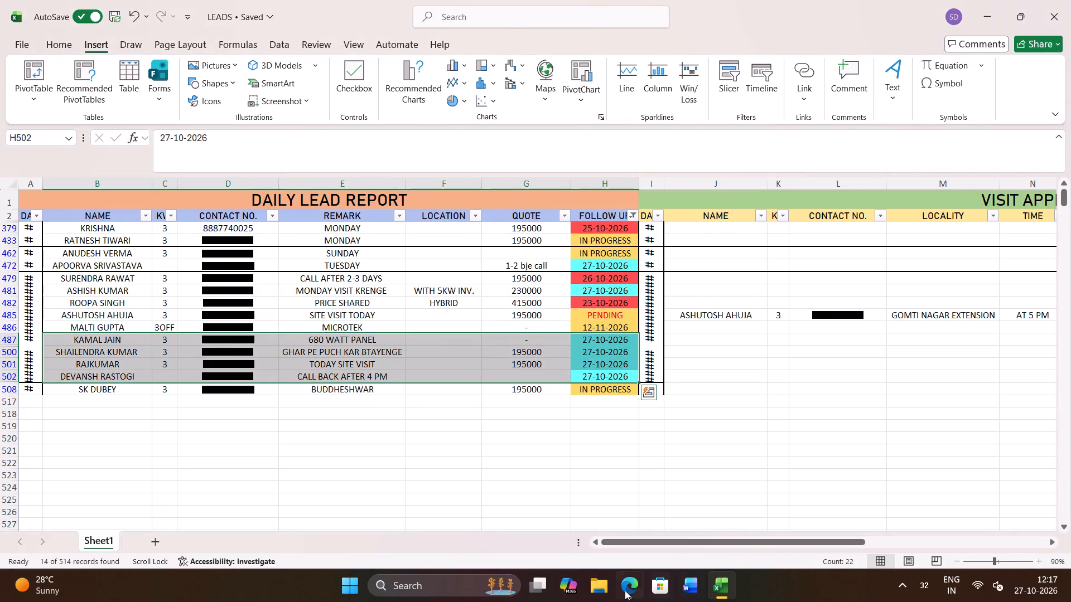